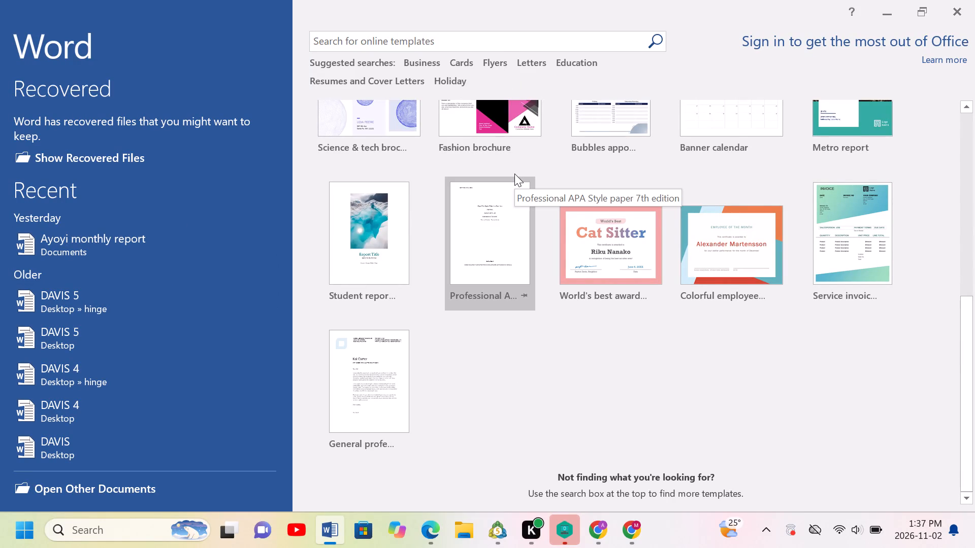
Open the recent document Ayoyi monthly report.
scroll(90, 392, "down", 3)
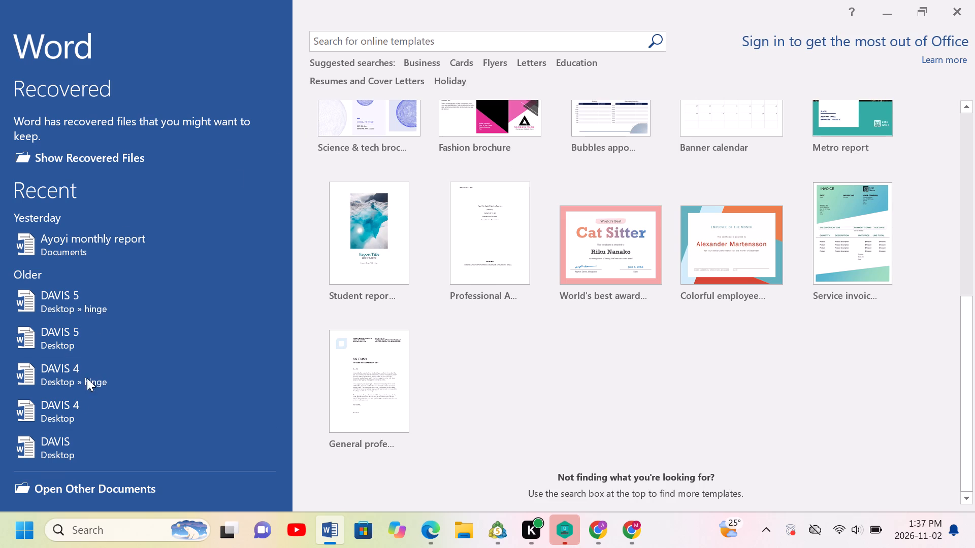
left_click(128, 241)
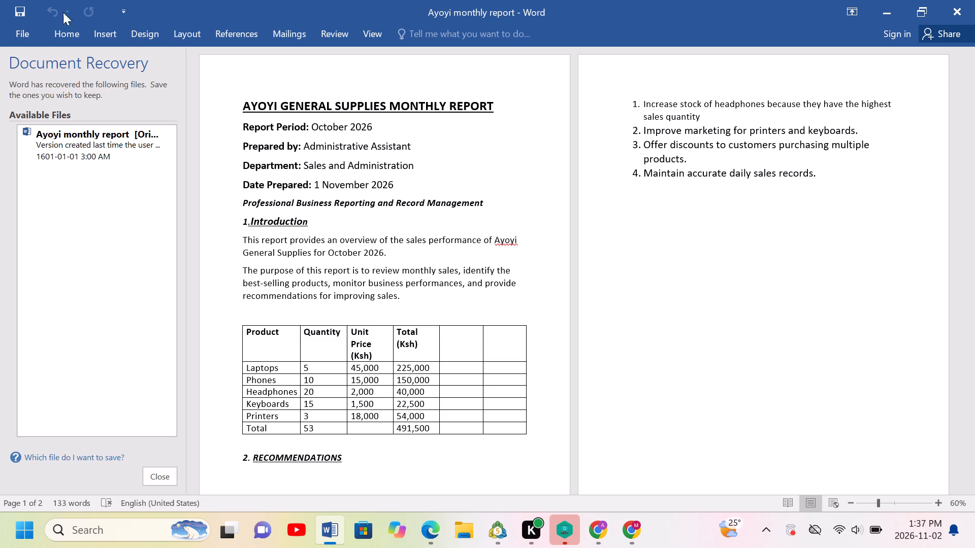
Save the Ayoyi monthly report document.
left_click(50, 9)
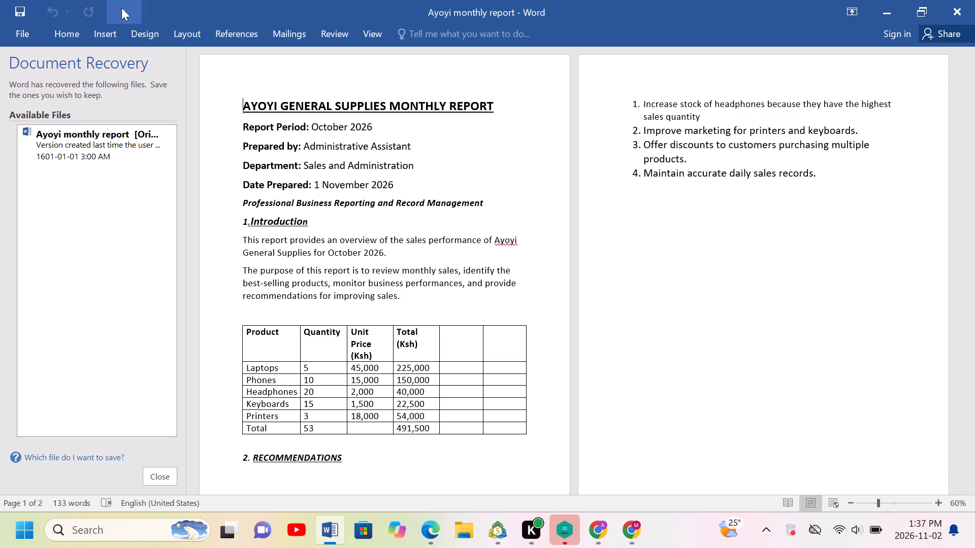
left_click(64, 38)
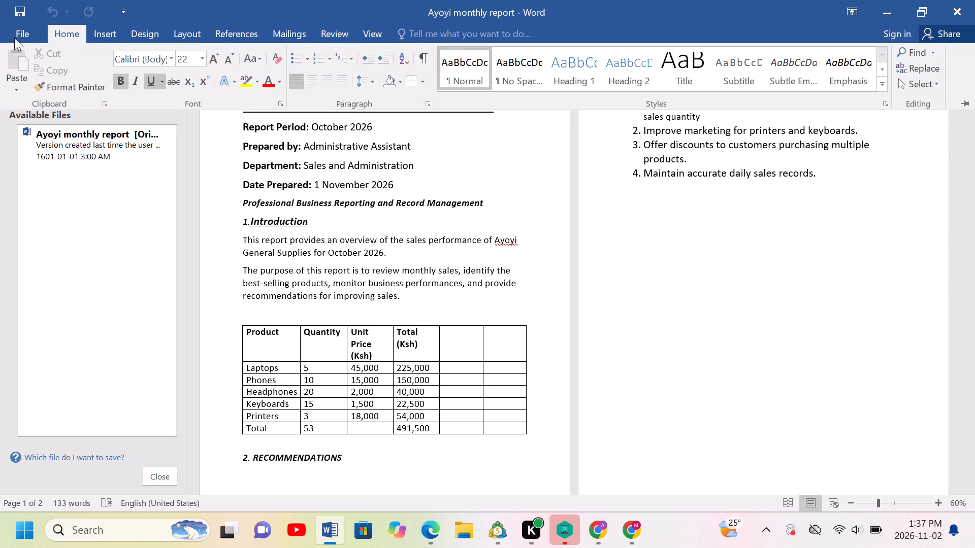
left_click(22, 3)
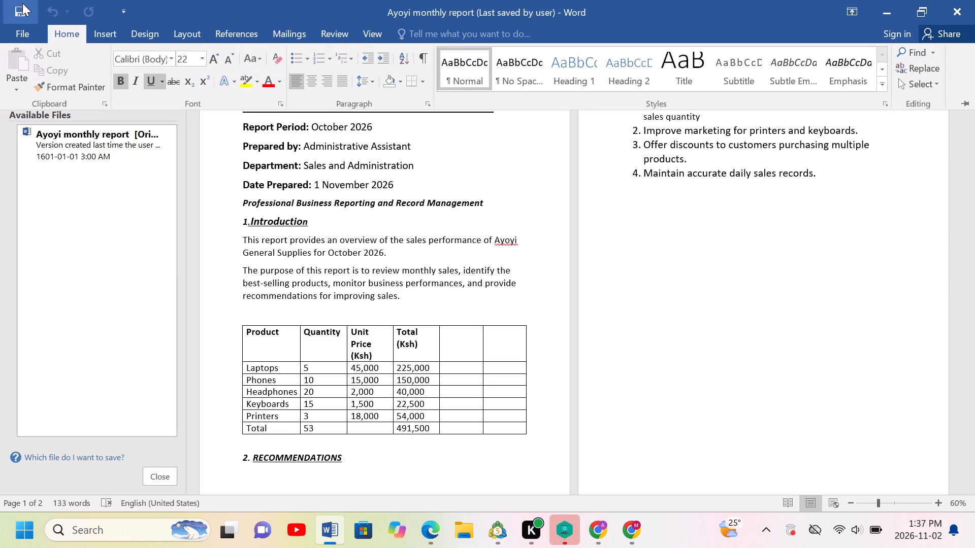
left_click(22, 3)
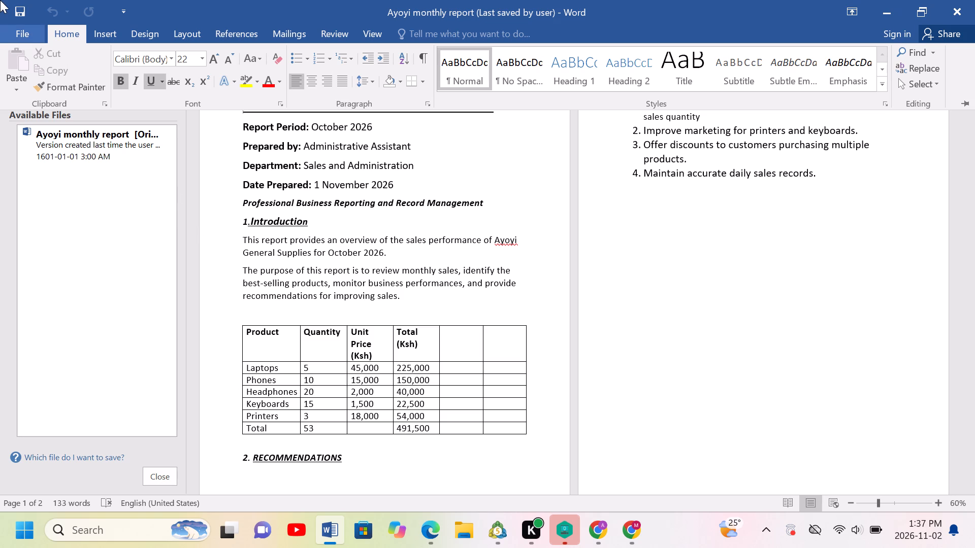
Create a new document from the Metro report template.
left_click(34, 26)
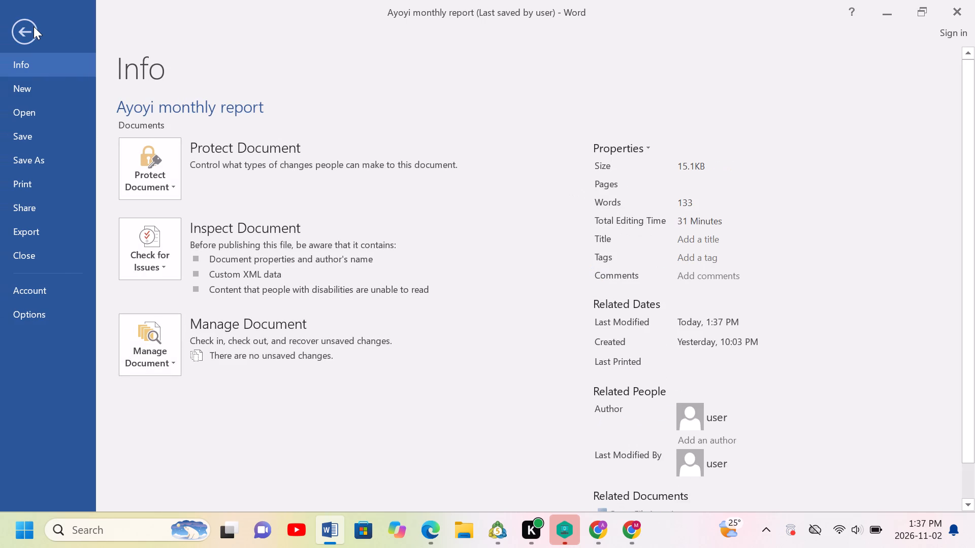
left_click(26, 83)
left_click(31, 89)
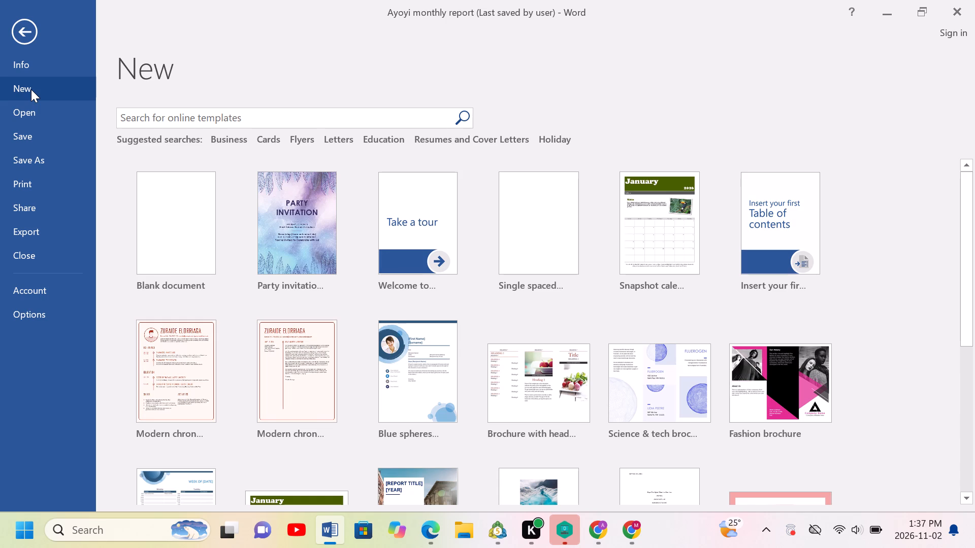
scroll(513, 380, "down", 2)
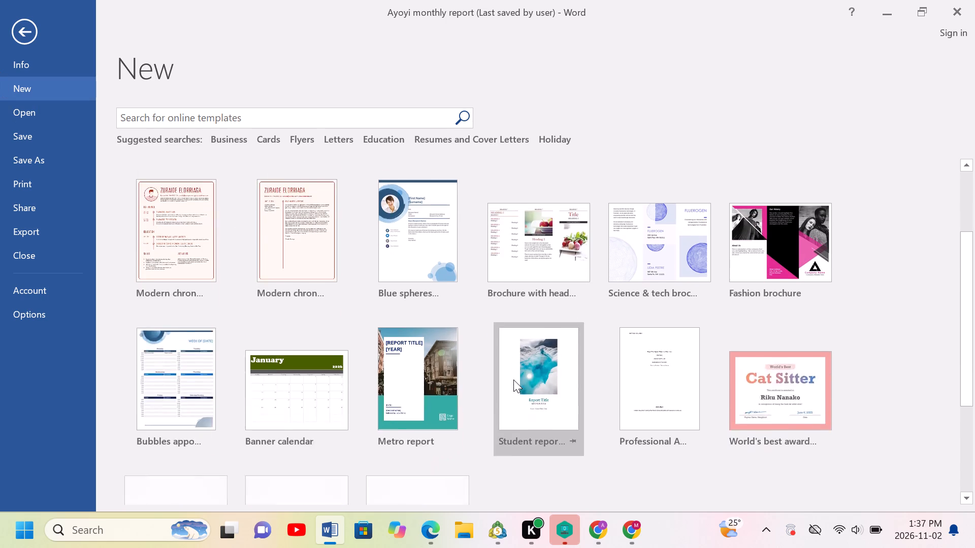
scroll(513, 380, "down", 1)
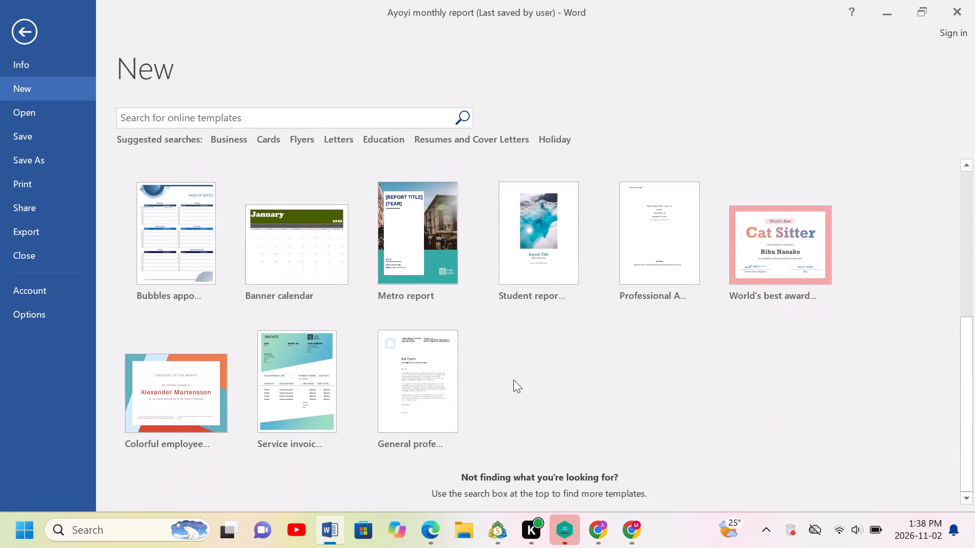
left_click(431, 304)
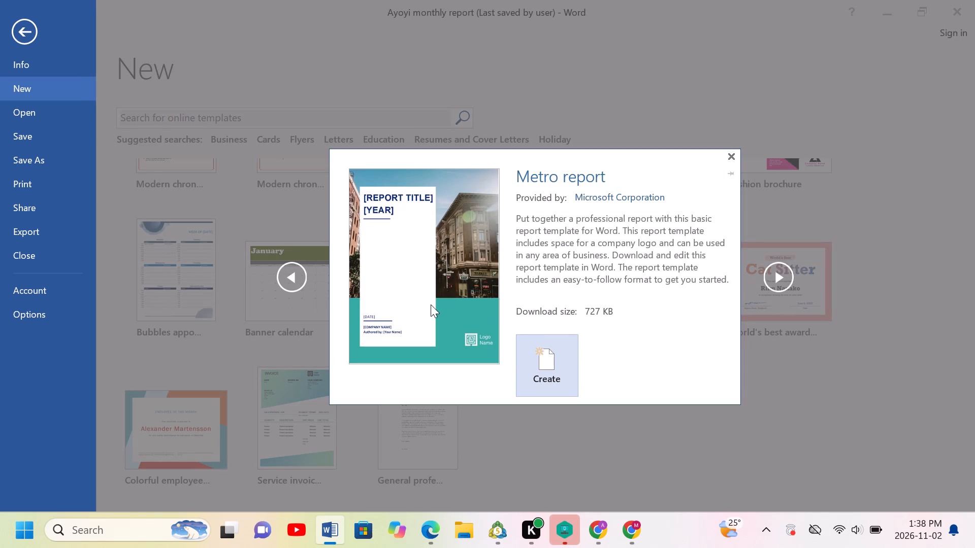
left_click(550, 353)
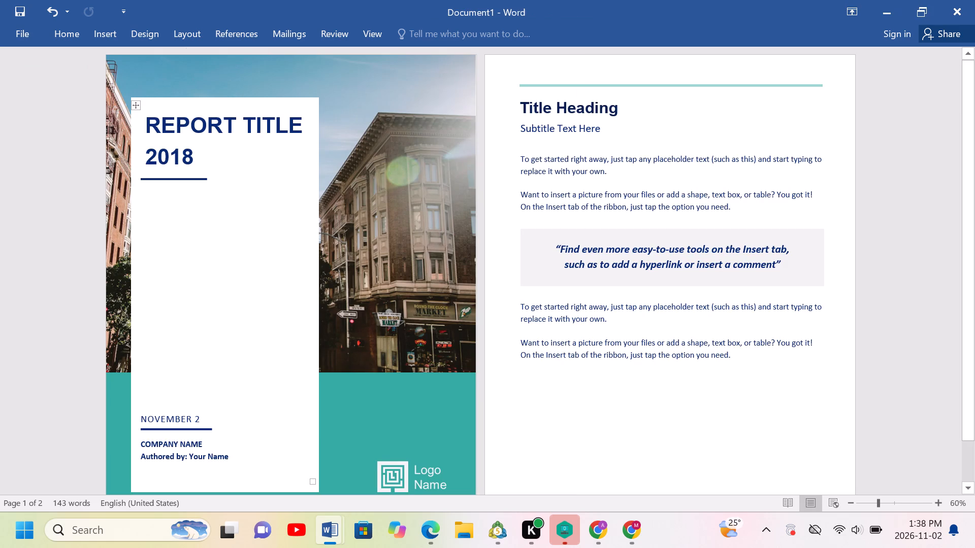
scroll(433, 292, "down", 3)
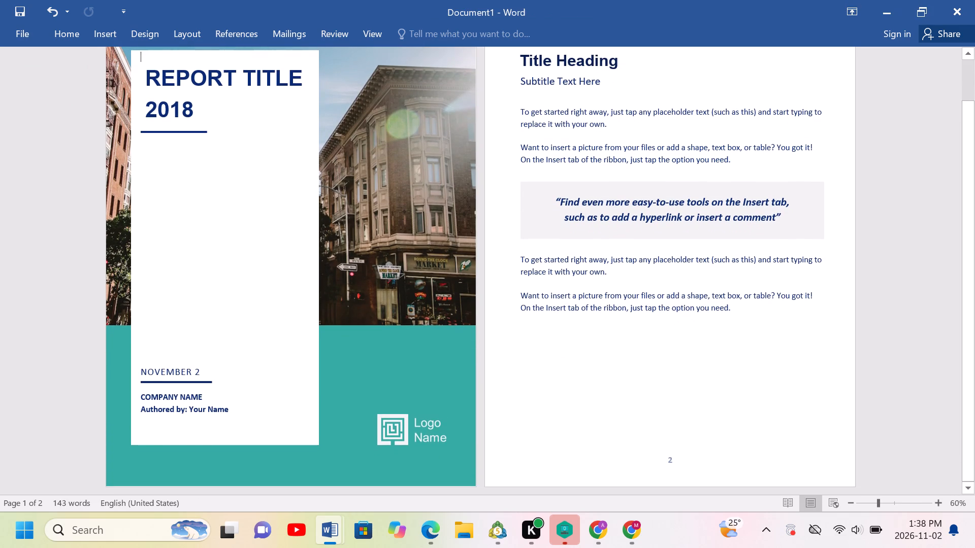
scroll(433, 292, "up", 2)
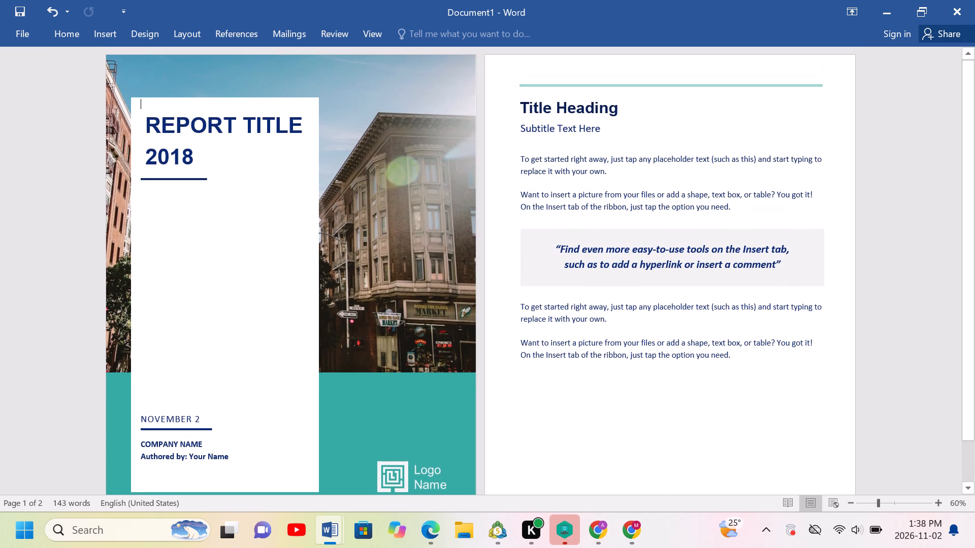
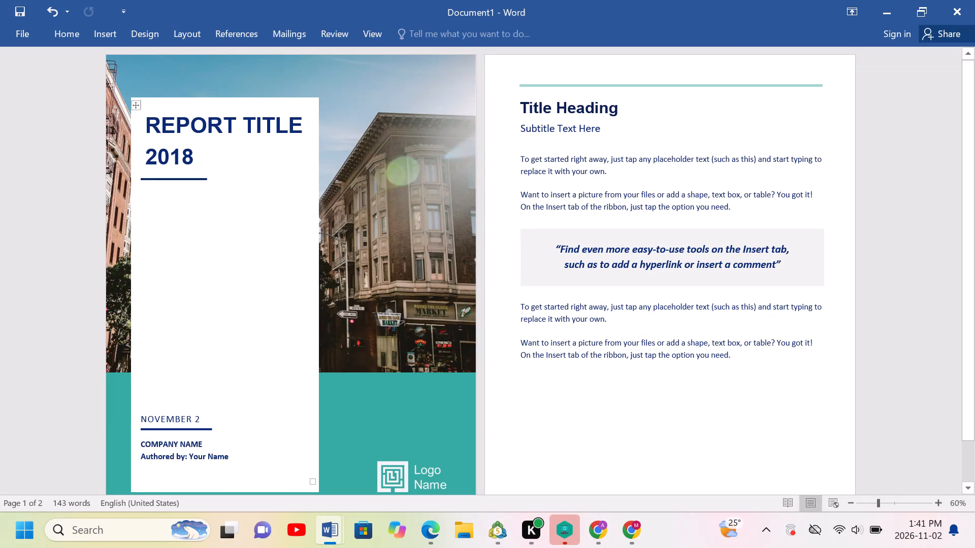
Clear the placeholder title text "REPORT TITLE 2018" from the cover page's title text box.
left_click(203, 157)
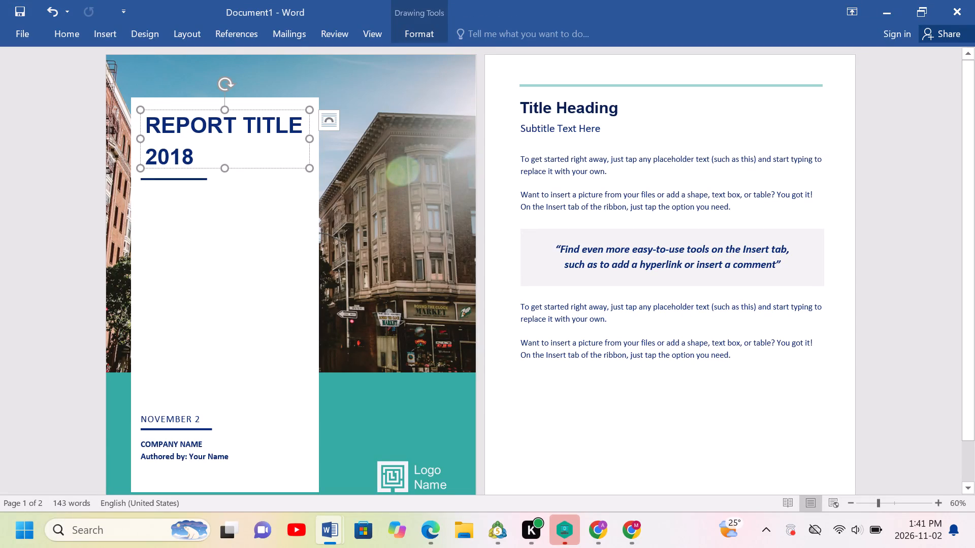
key("BackSpace")
key("BackSpace")
key("BackSpace")
key("BackSpace")
key("BackSpace")
key("BackSpace")
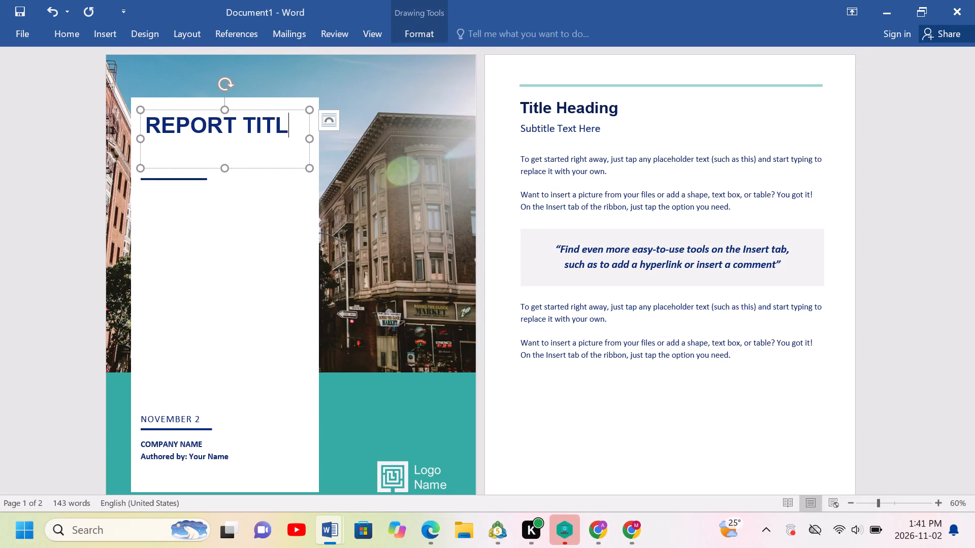
key("BackSpace")
key("BackSpace")
key("BackSpace")
key("BackSpace")
key("BackSpace")
key("BackSpace")
key("BackSpace")
key("BackSpace")
key("BackSpace")
key("BackSpace")
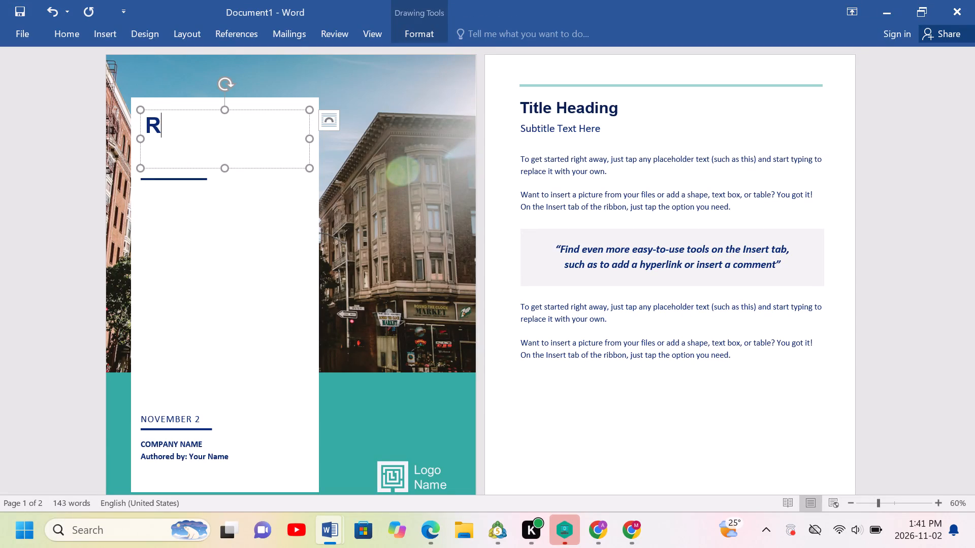
key("BackSpace")
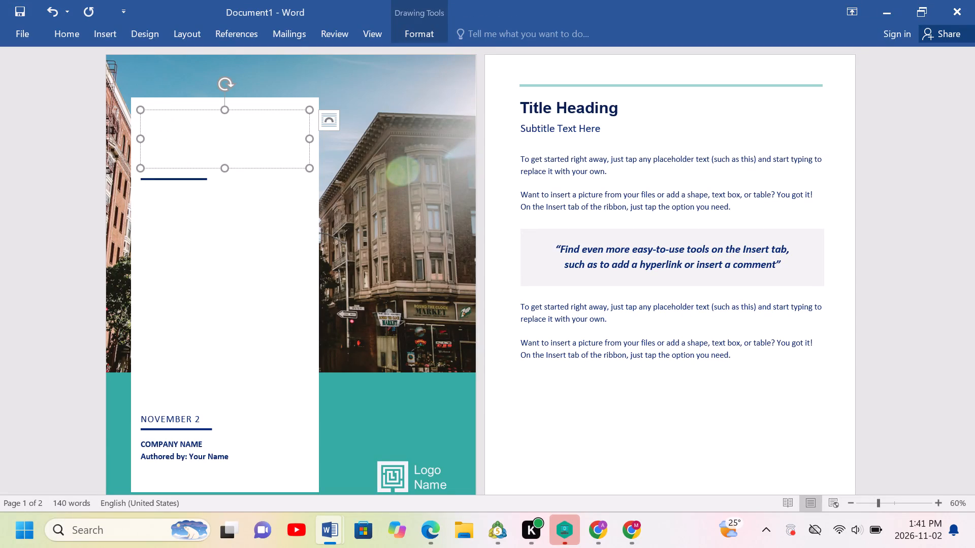
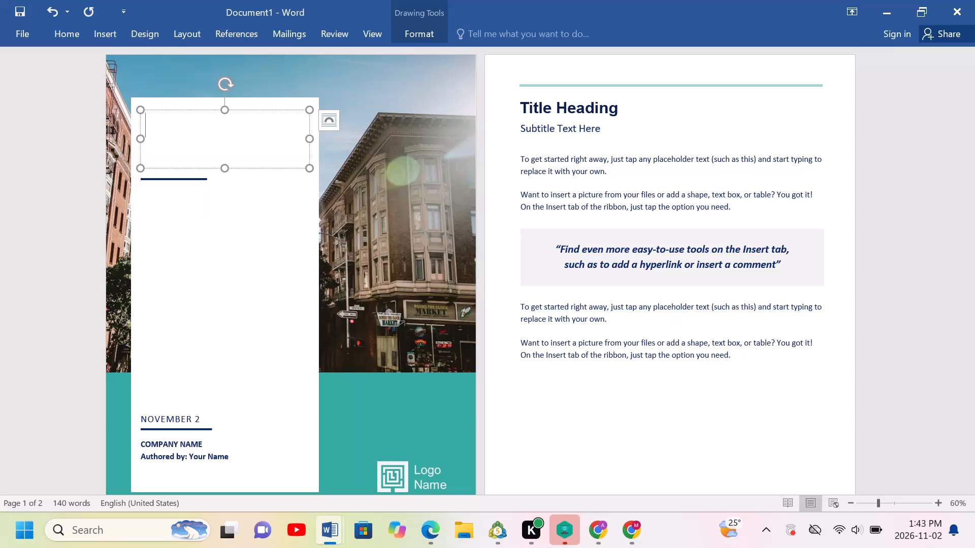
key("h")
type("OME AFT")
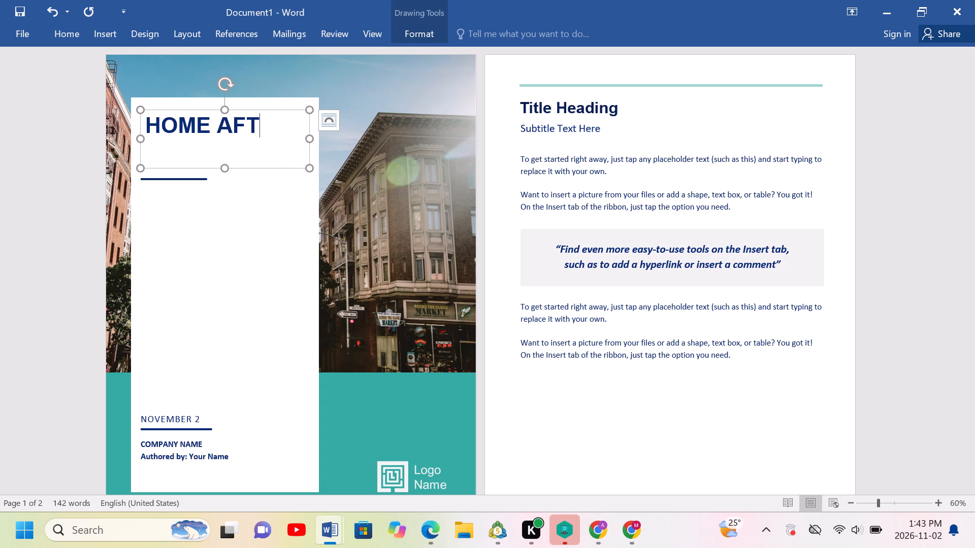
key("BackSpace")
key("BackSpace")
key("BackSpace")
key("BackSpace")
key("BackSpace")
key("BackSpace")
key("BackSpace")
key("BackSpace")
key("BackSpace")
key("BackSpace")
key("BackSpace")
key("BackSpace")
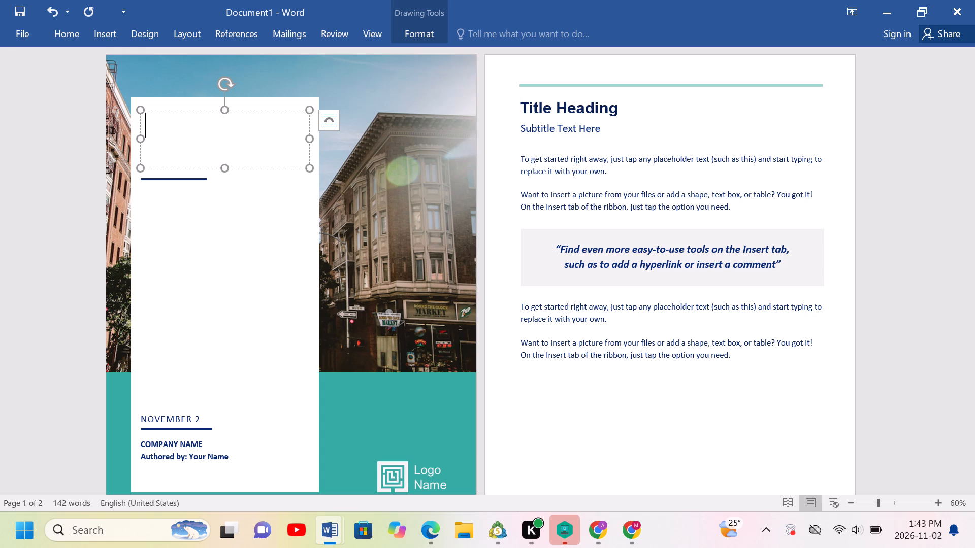
Enter "GRACE KEPT US ALIVE" as the cover page title, without a closing period.
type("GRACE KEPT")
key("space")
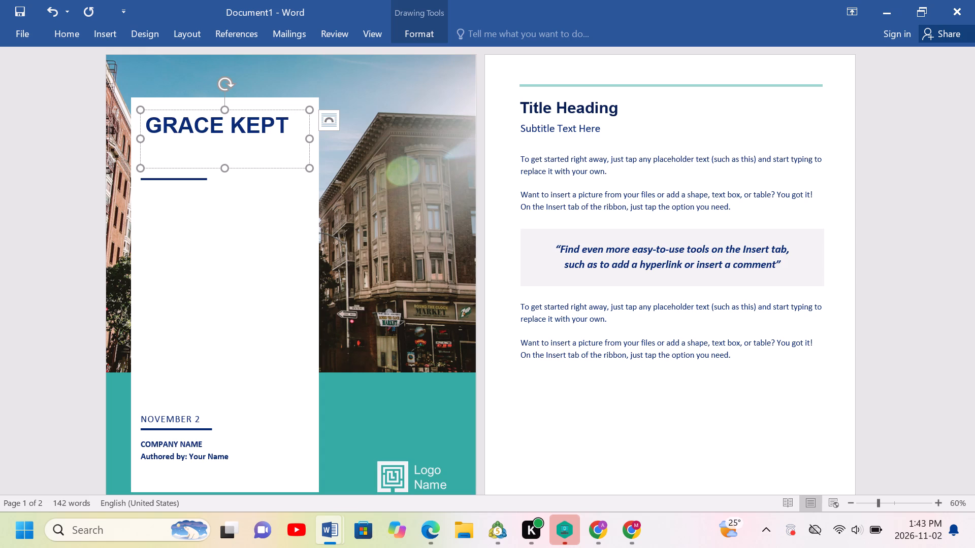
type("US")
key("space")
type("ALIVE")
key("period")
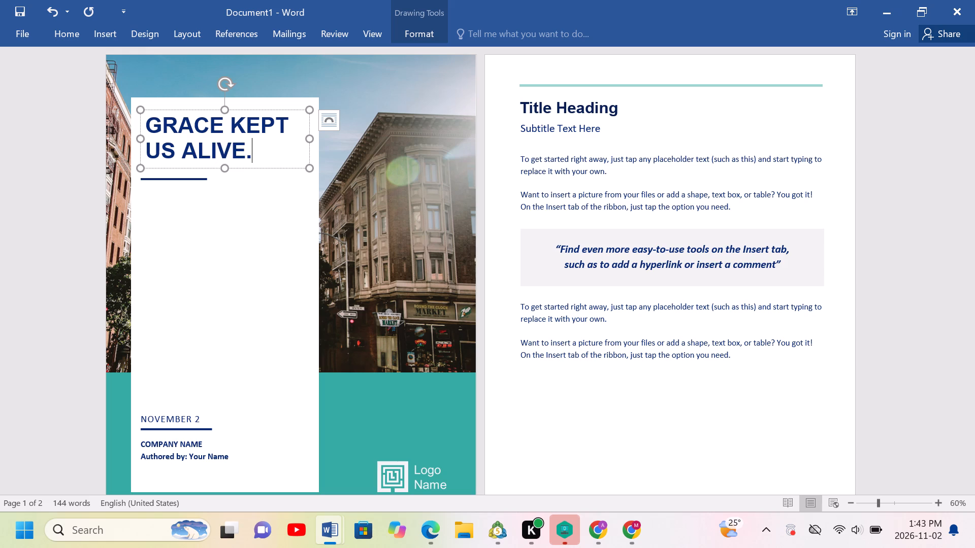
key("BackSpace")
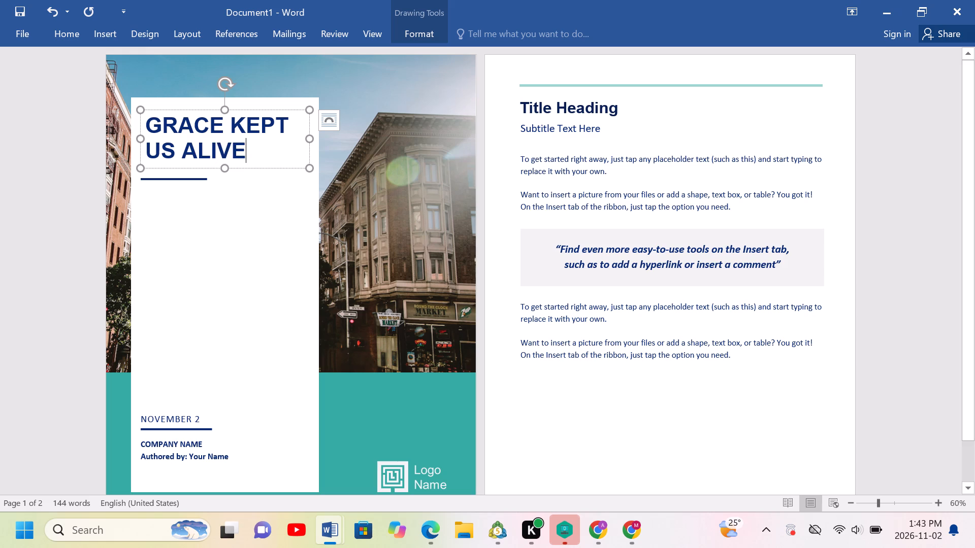
Set the cover title text box's text wrapping to Tight.
left_click(328, 123)
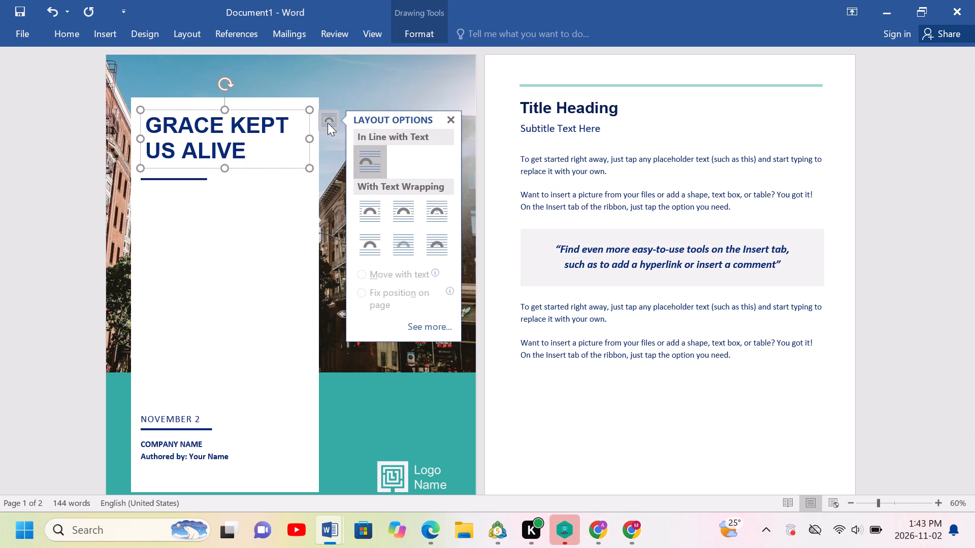
left_click(412, 240)
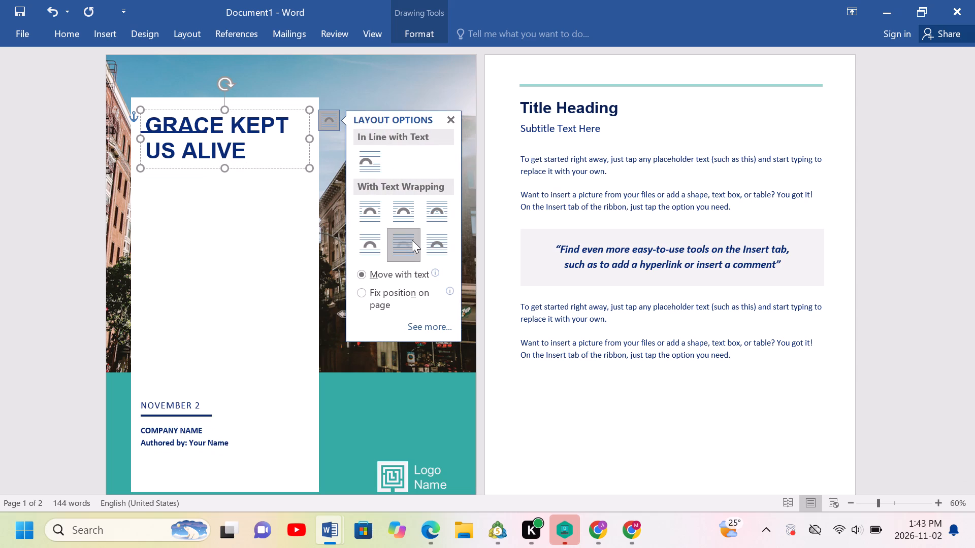
left_click(431, 247)
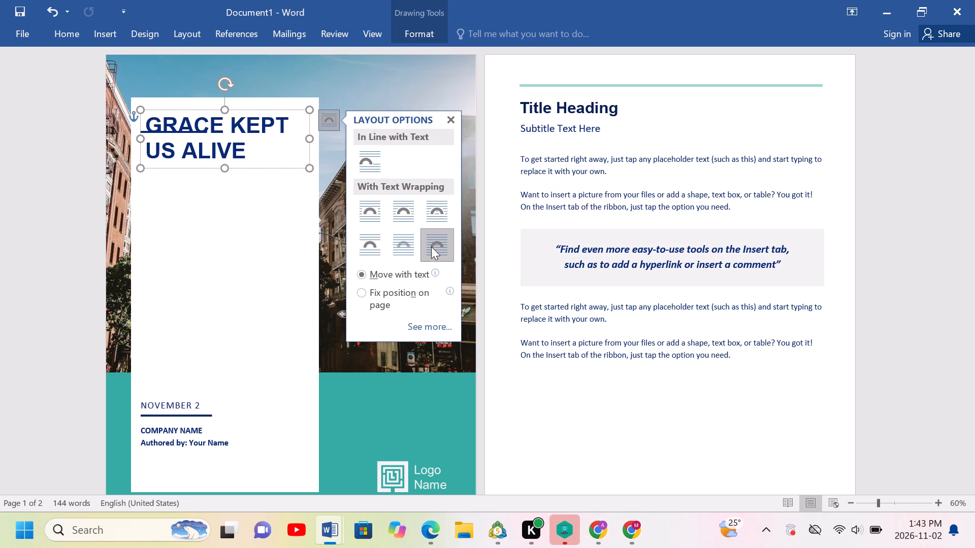
left_click(431, 247)
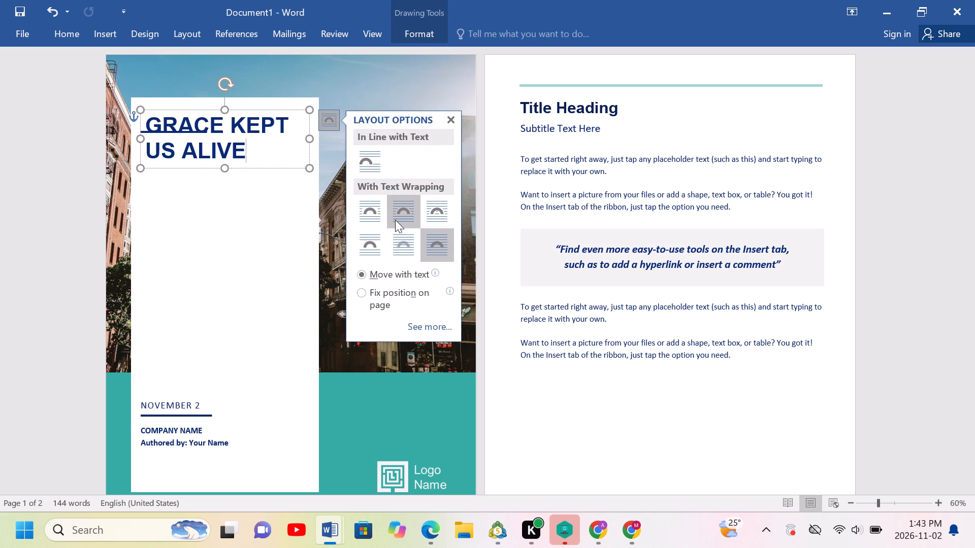
left_click(393, 216)
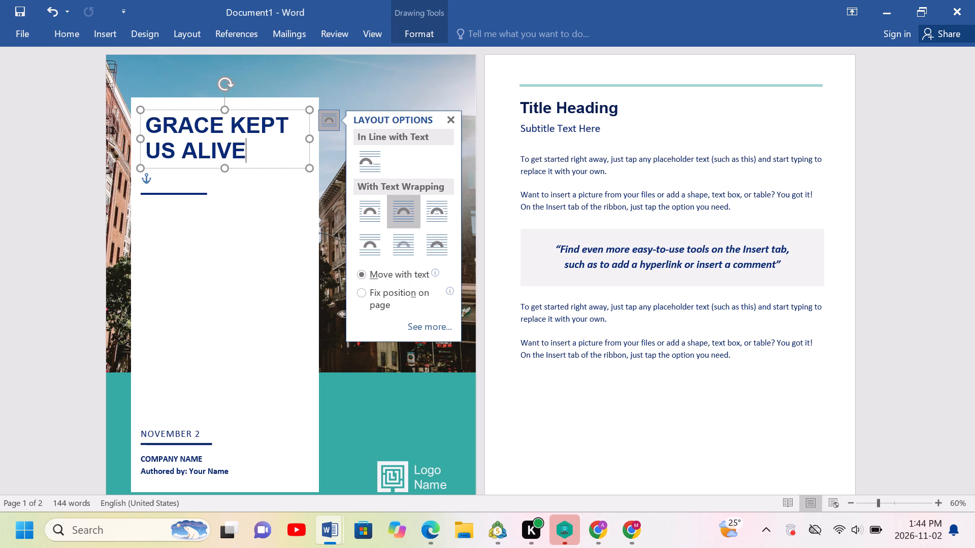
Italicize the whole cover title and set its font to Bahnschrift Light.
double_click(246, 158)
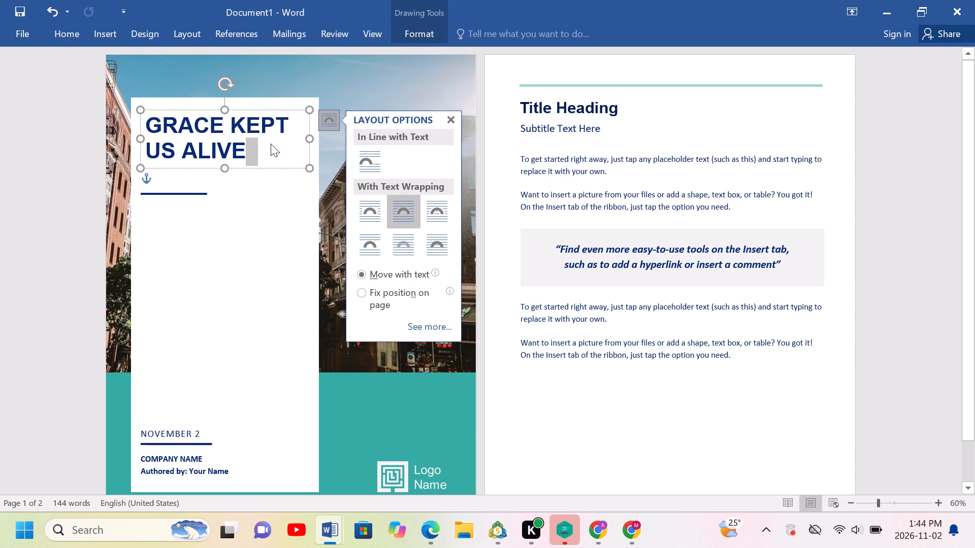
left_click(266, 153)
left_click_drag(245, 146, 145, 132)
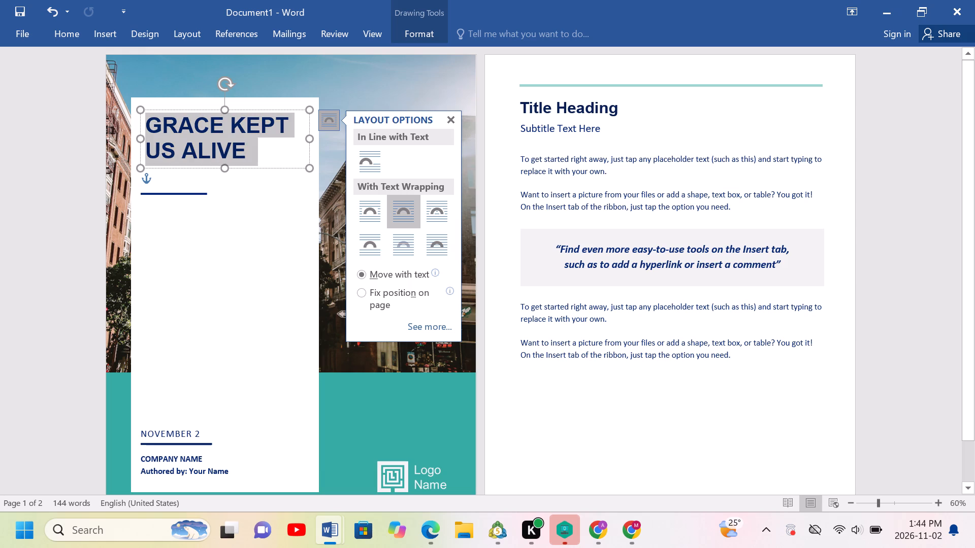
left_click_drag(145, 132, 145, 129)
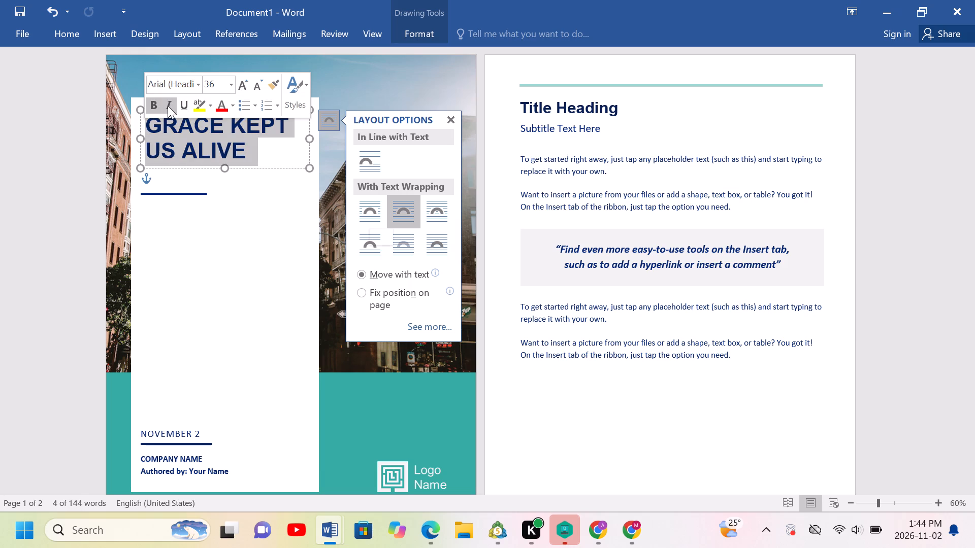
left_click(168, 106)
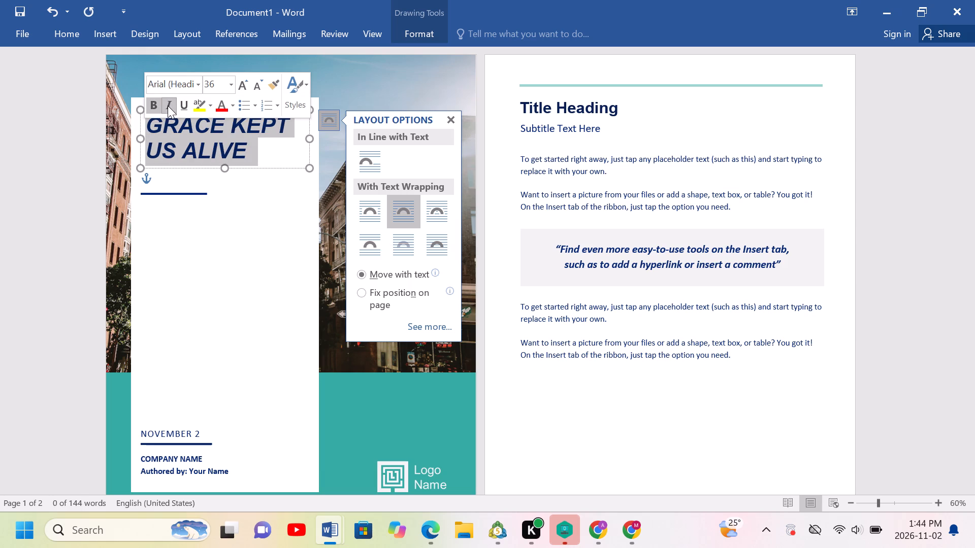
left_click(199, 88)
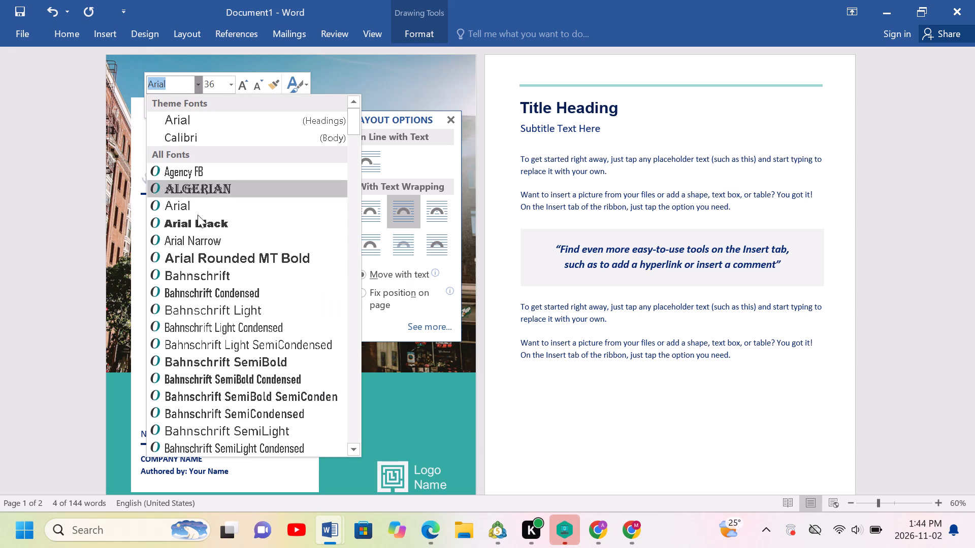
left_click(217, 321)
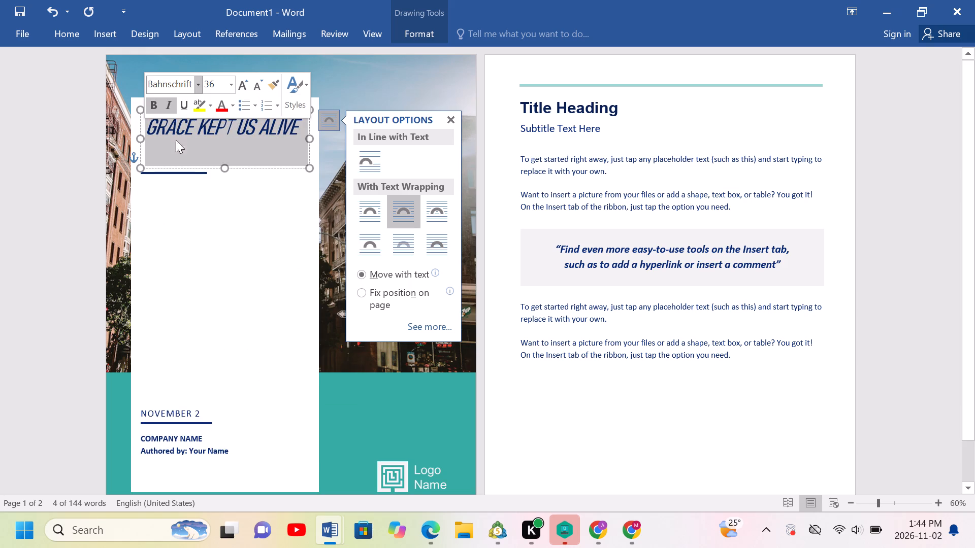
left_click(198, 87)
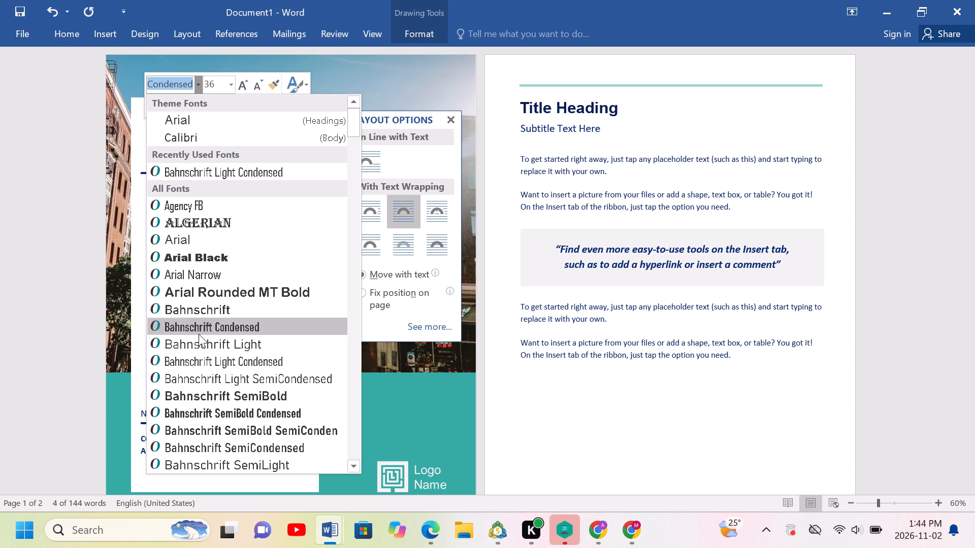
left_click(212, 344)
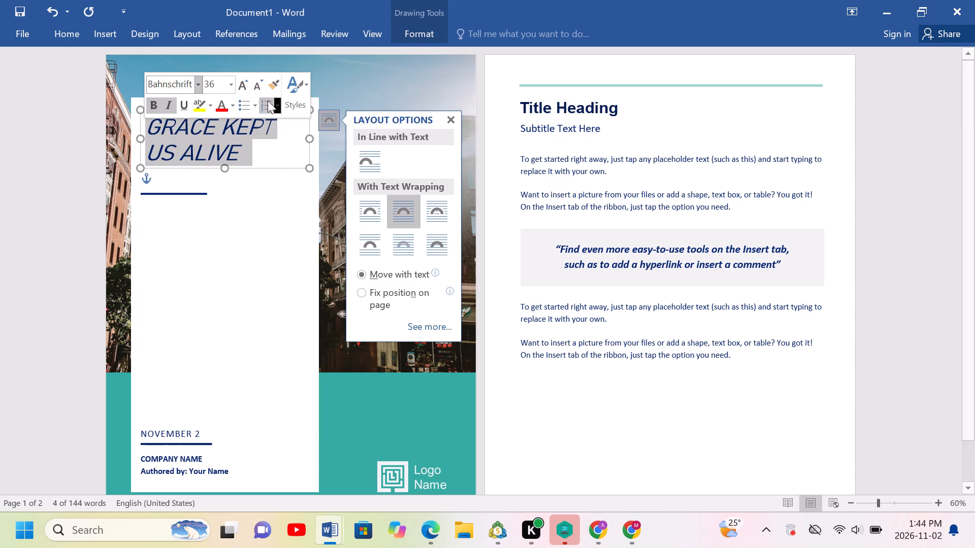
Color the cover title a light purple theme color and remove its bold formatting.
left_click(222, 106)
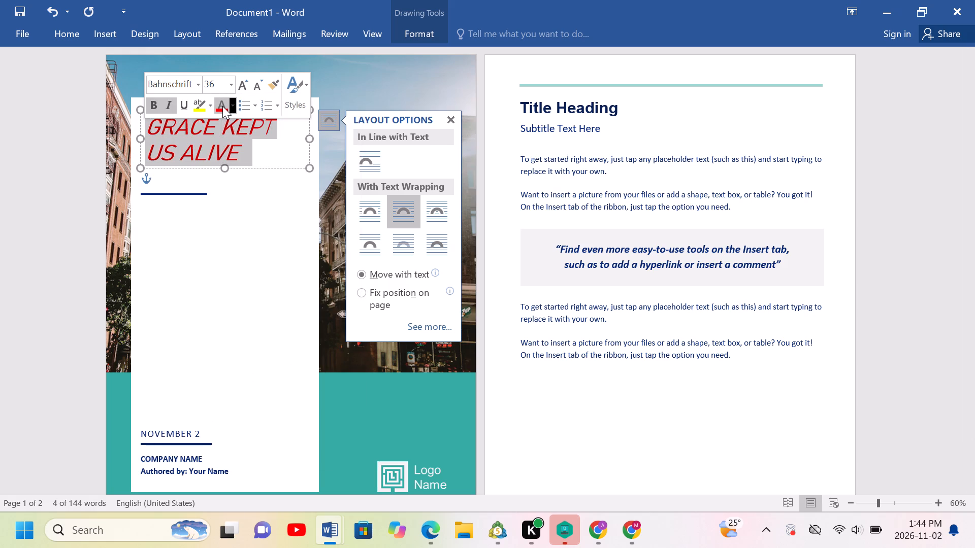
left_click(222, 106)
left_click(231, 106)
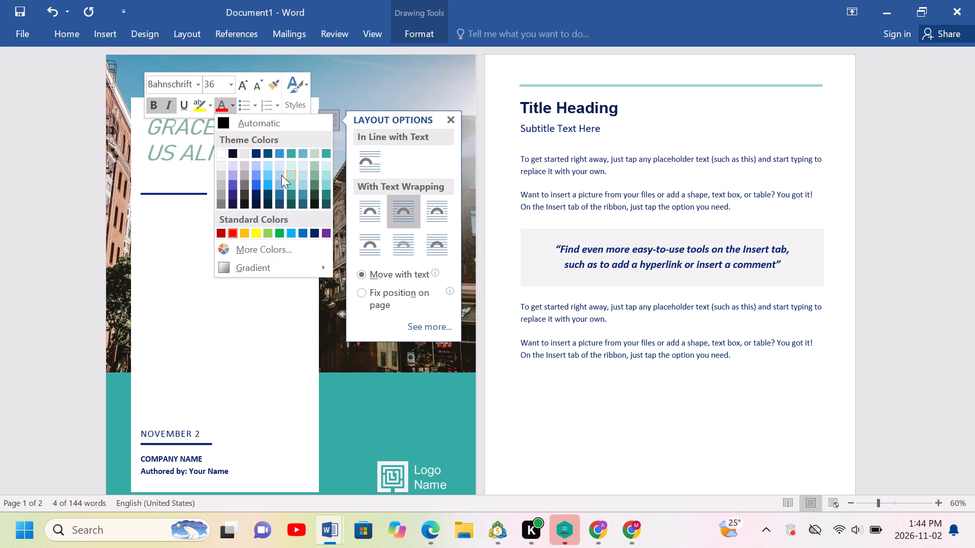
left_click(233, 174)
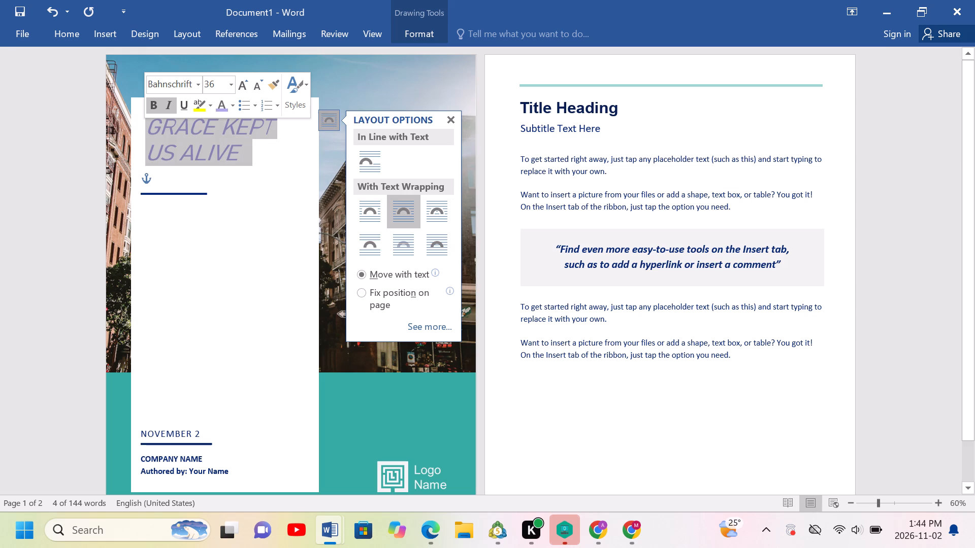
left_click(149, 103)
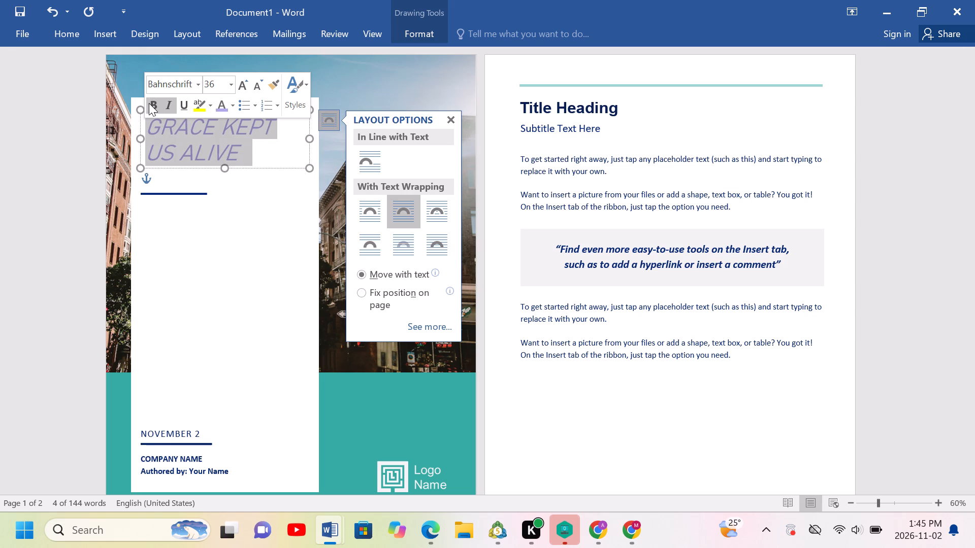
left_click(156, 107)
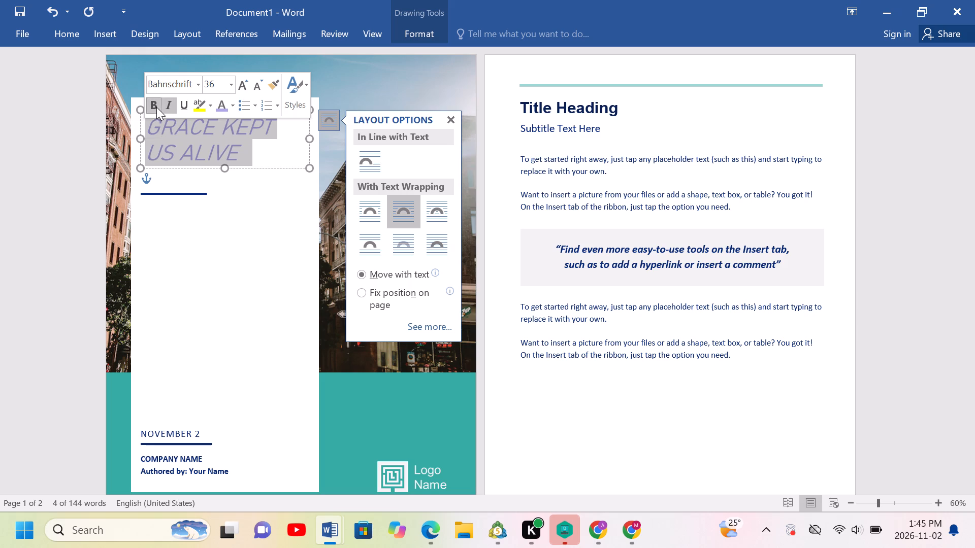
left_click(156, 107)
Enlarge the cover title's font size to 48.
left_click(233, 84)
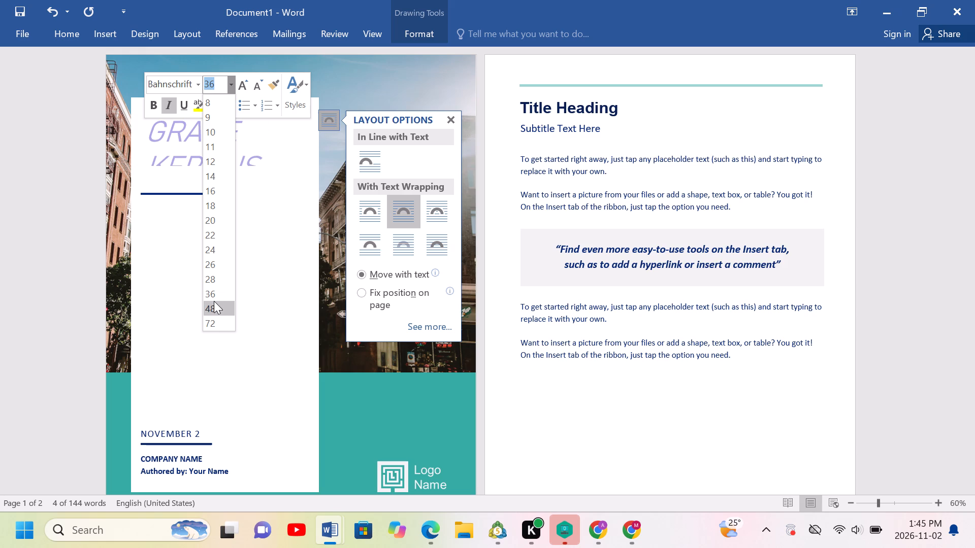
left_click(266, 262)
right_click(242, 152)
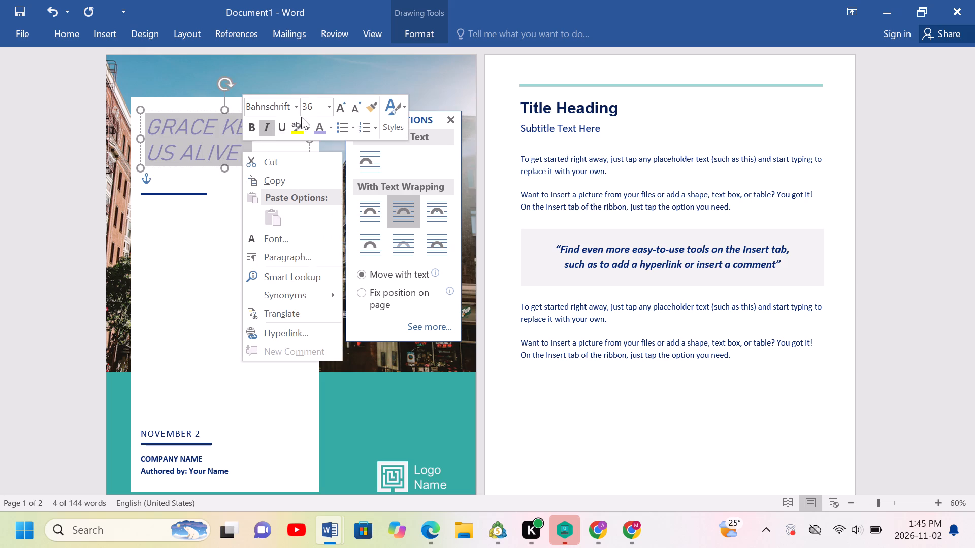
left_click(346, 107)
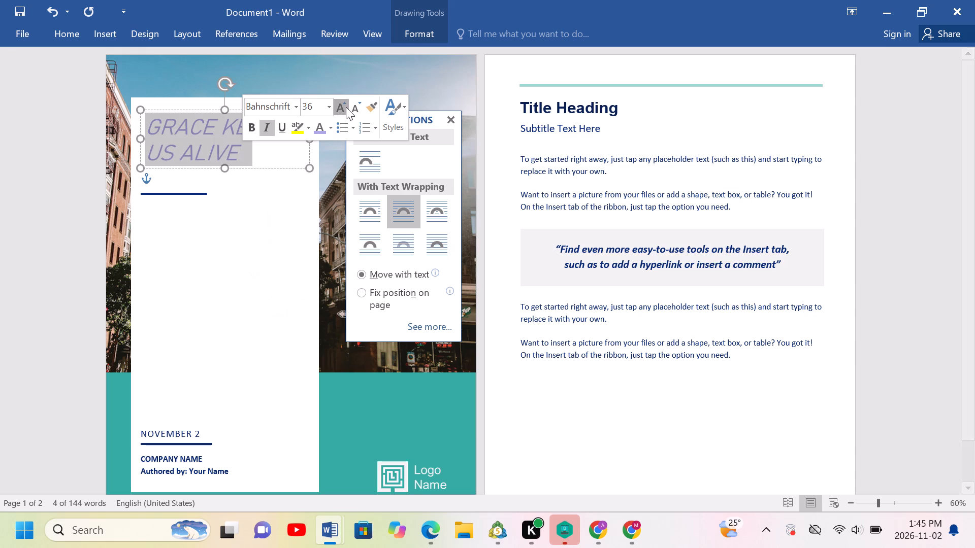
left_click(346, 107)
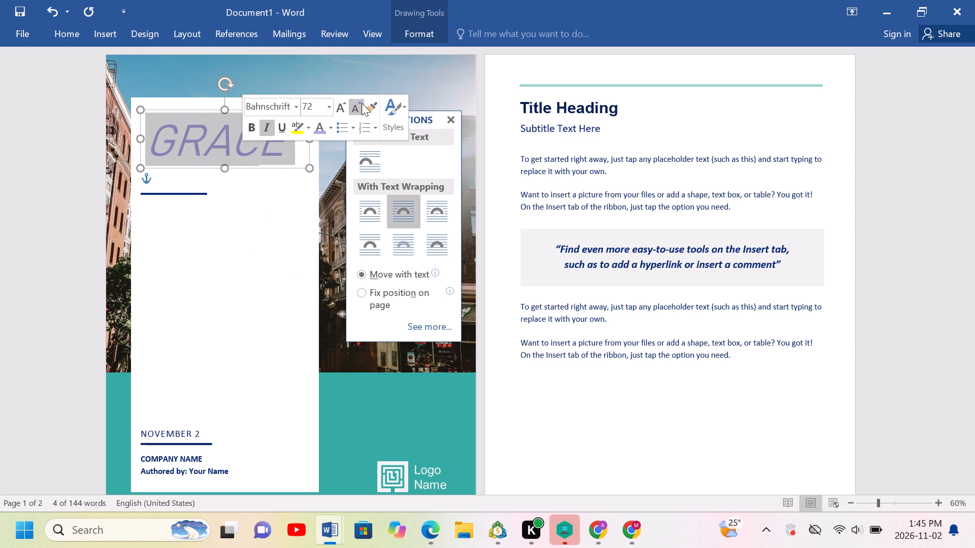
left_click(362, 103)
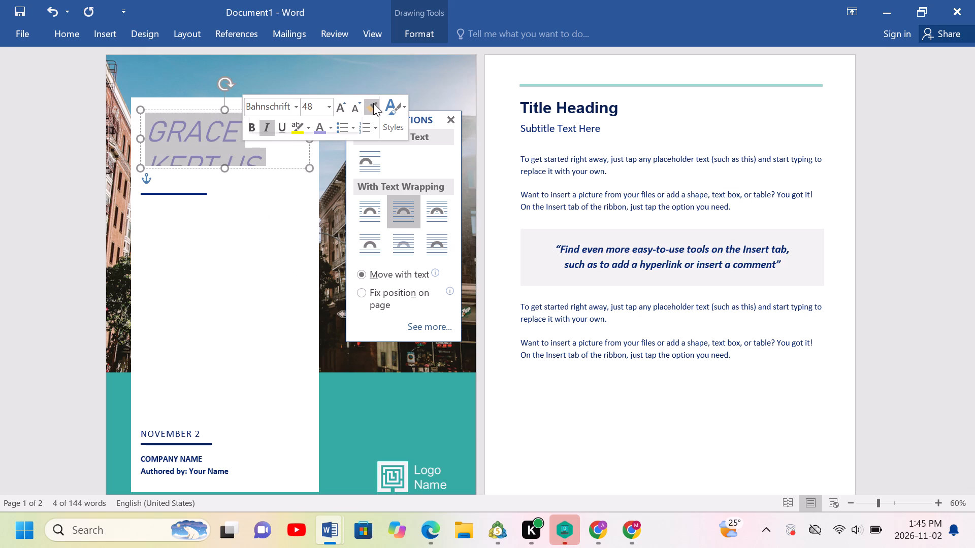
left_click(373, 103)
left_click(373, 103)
Apply the Heading 2 style to the cover title "GRACE KEPT US ALIVE" and deselect it.
left_click(394, 106)
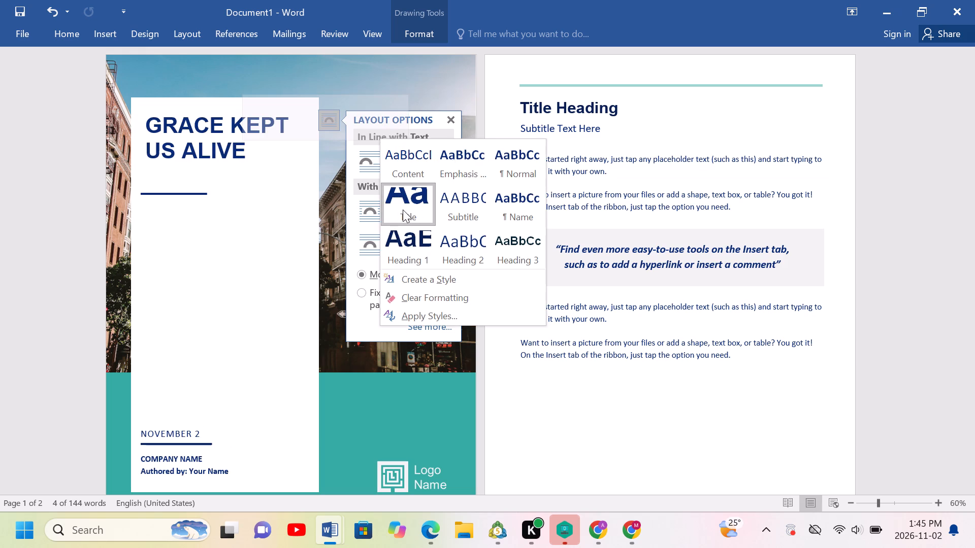
left_click(460, 246)
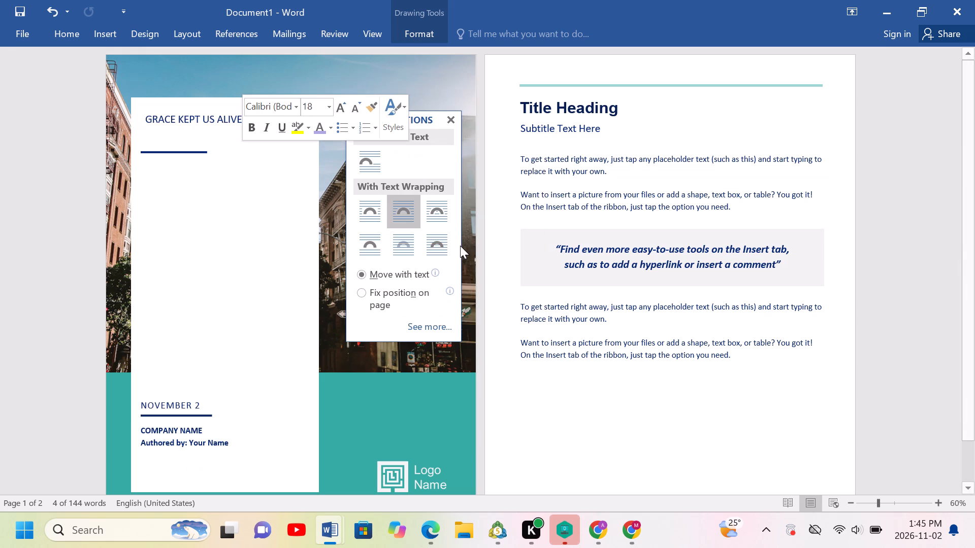
left_click(270, 241)
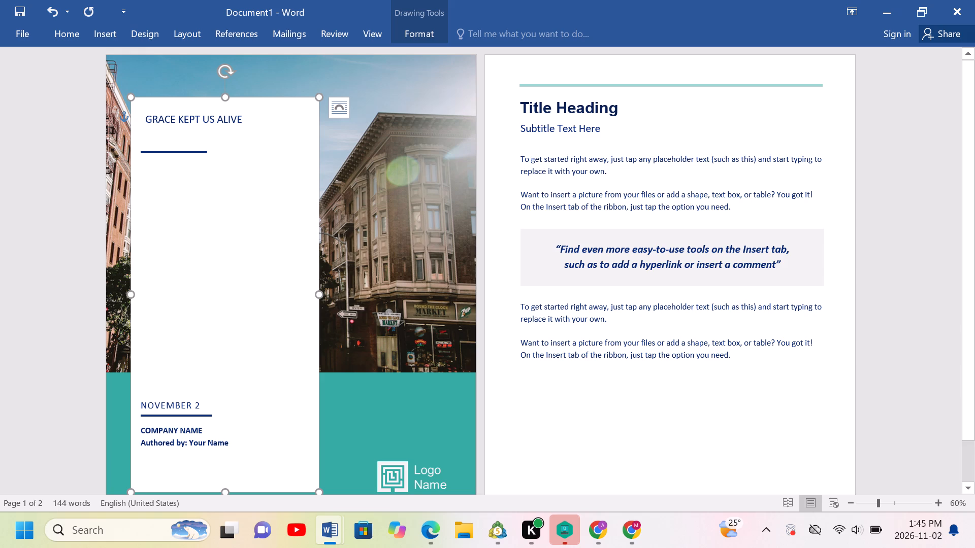
Make the whole cover title "GRACE KEPT US ALIVE" bold.
double_click(237, 120)
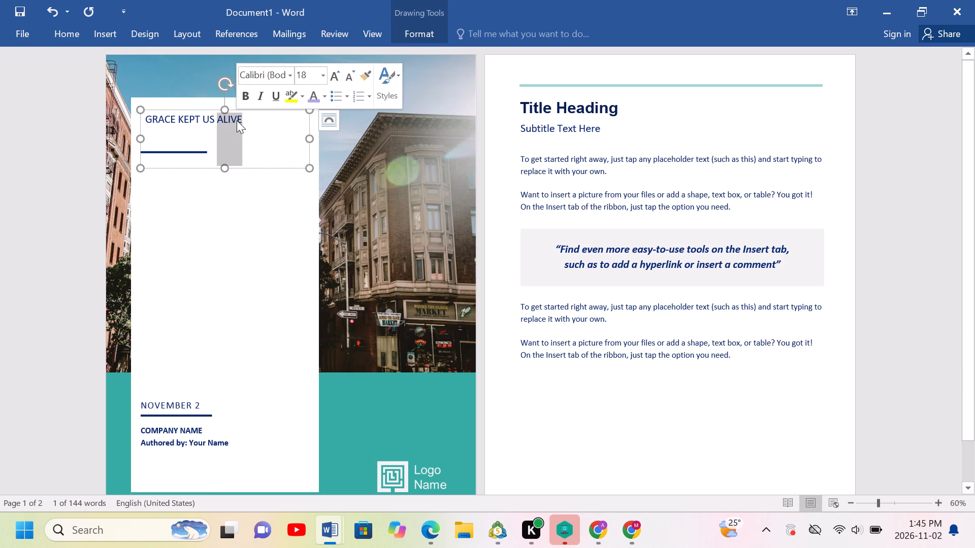
left_click(252, 223)
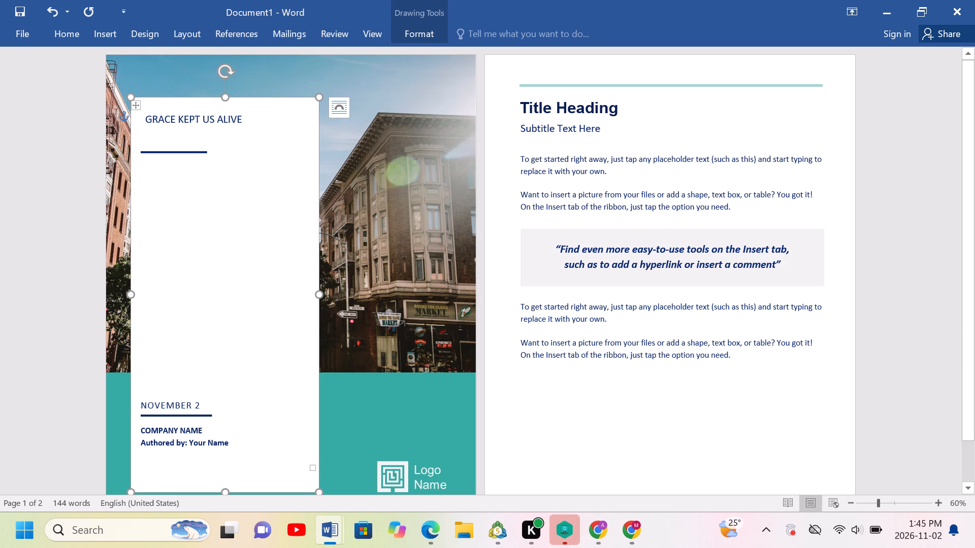
left_click_drag(209, 153, 141, 154)
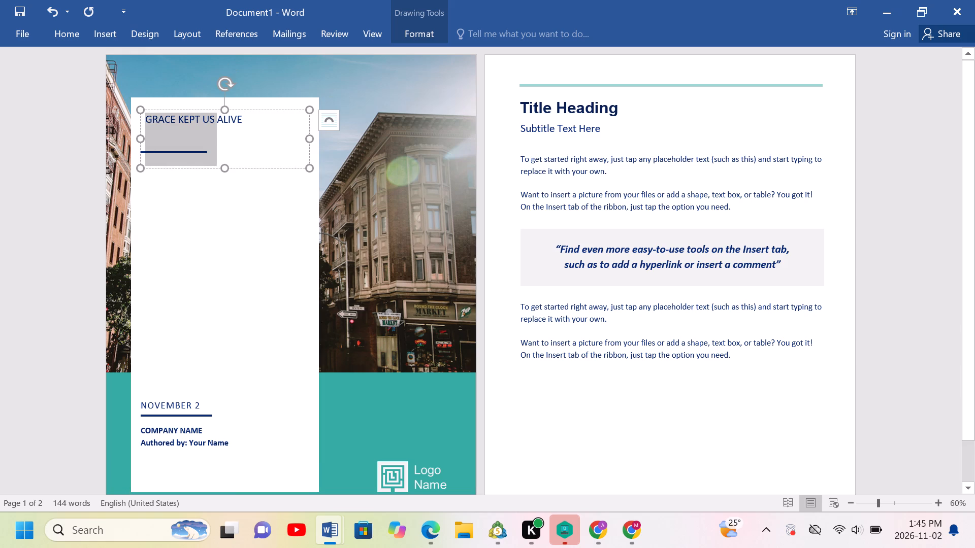
left_click_drag(141, 154, 141, 154)
left_click(147, 132)
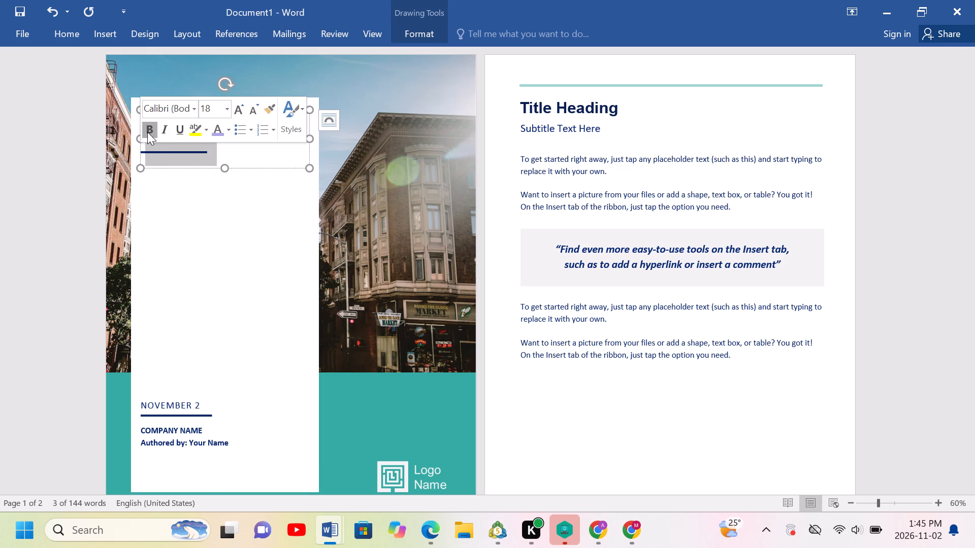
left_click(170, 235)
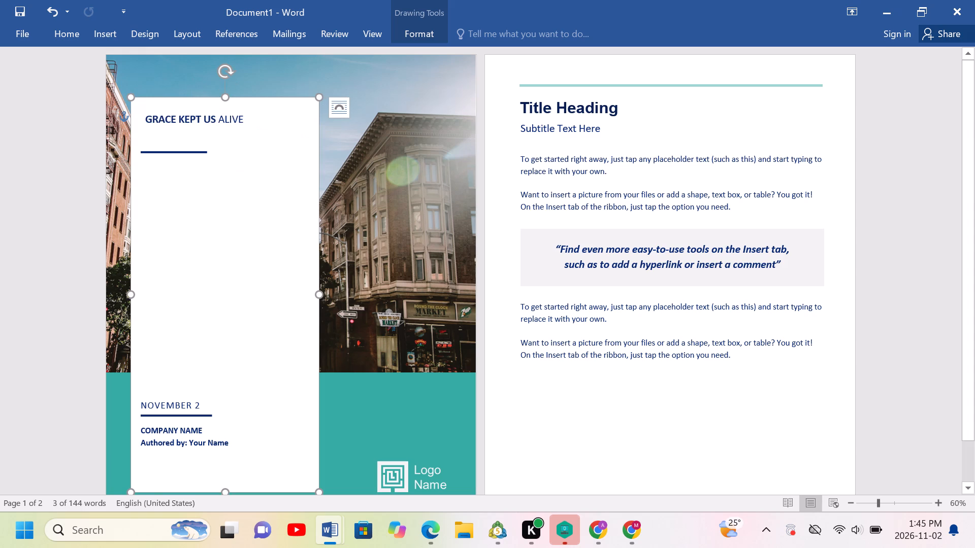
left_click_drag(242, 116, 225, 119)
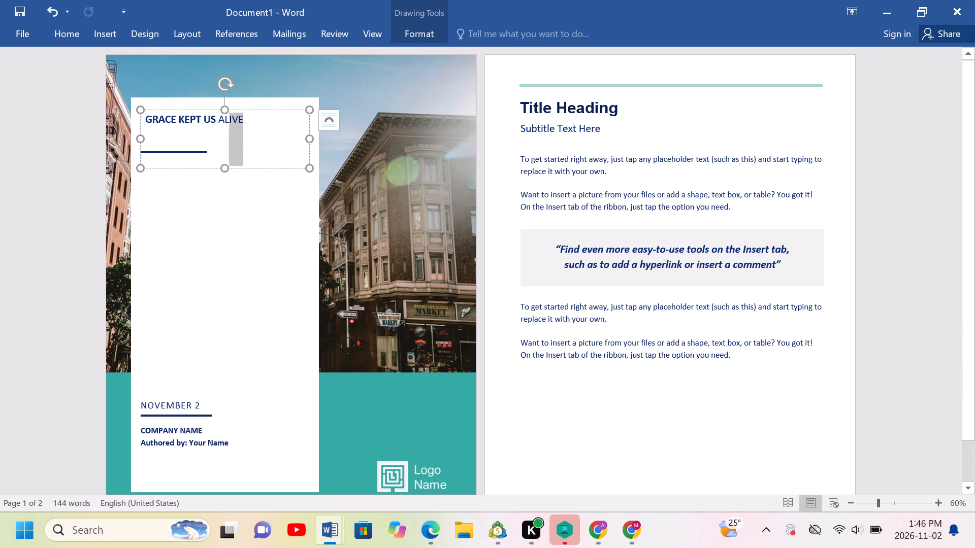
left_click_drag(225, 119, 217, 119)
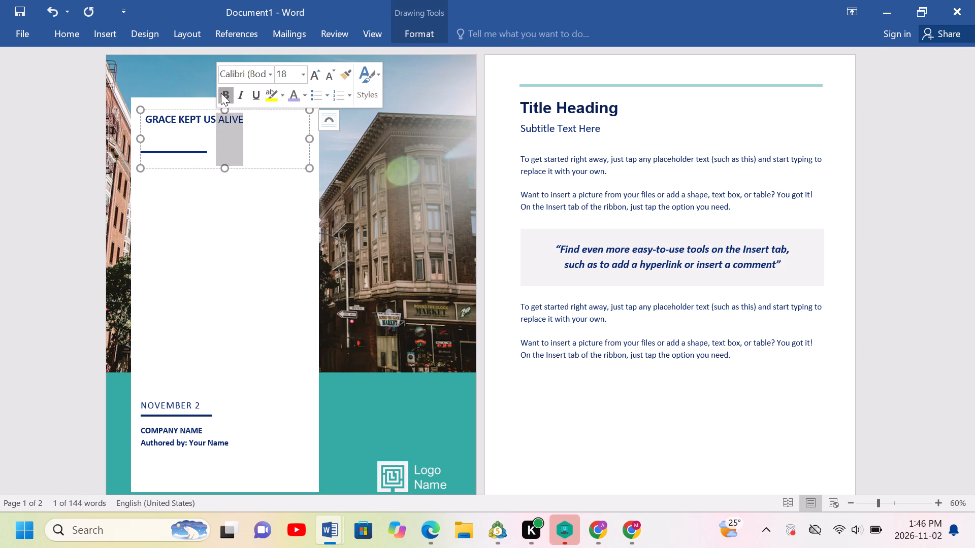
left_click(221, 93)
left_click(192, 204)
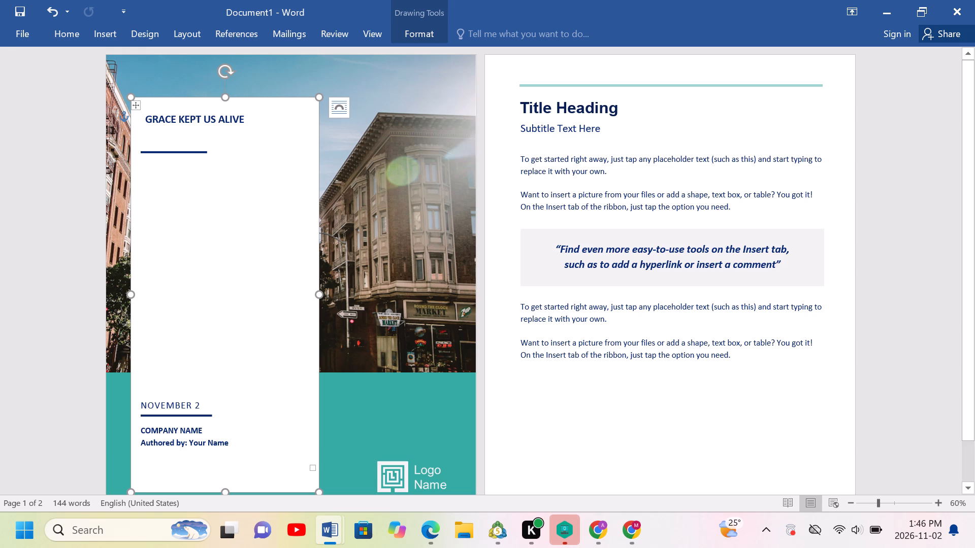
Replace the "Your Name" placeholder after "Authored by:" on the cover with the author's name.
left_click(158, 177)
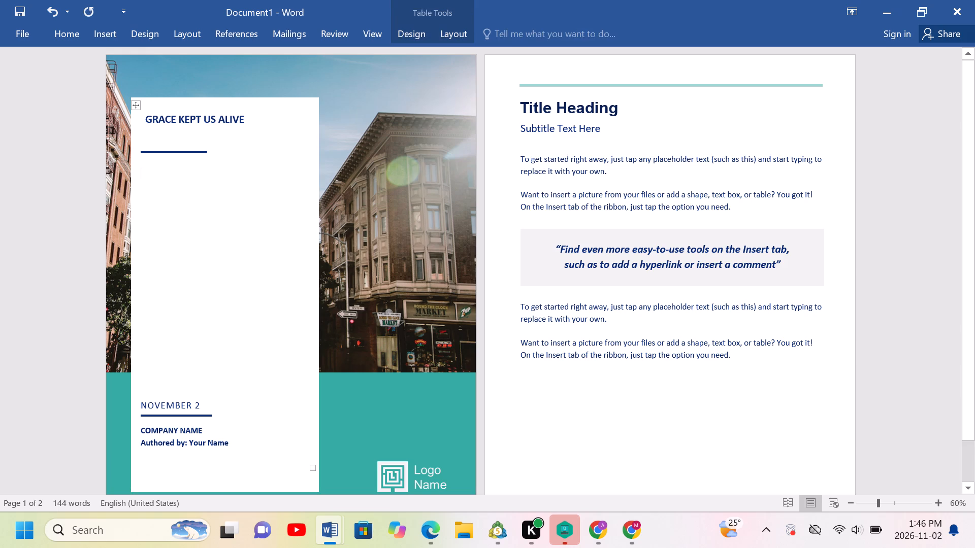
double_click(243, 444)
key("BackSpace")
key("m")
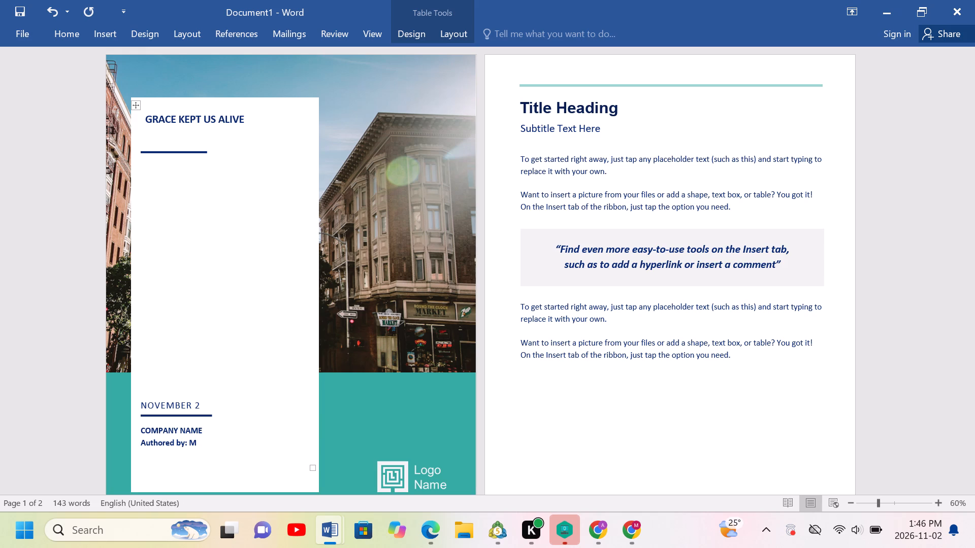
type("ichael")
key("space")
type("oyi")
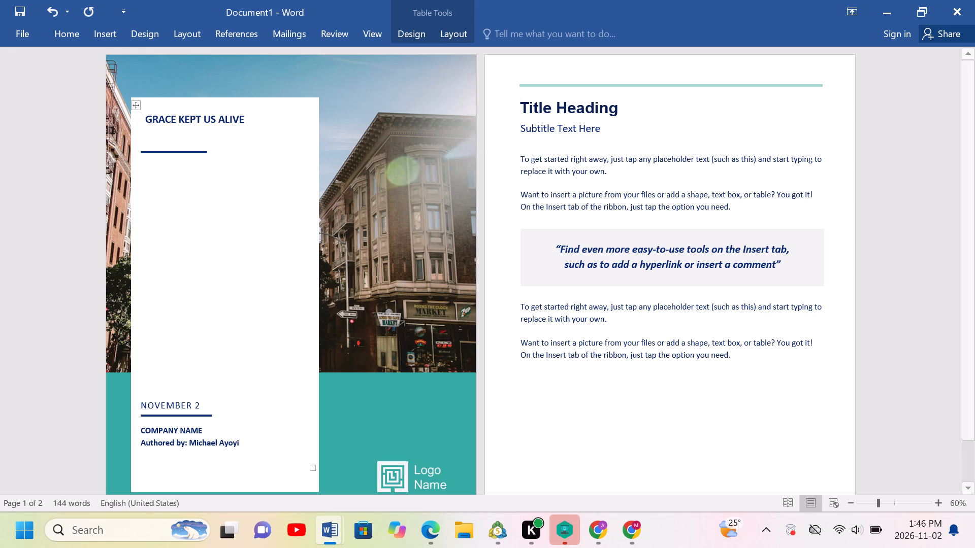
Replace the "COMPANY NAME" placeholder on the cover with "If No One Else , Us".
left_click(214, 429)
key("BackSpace")
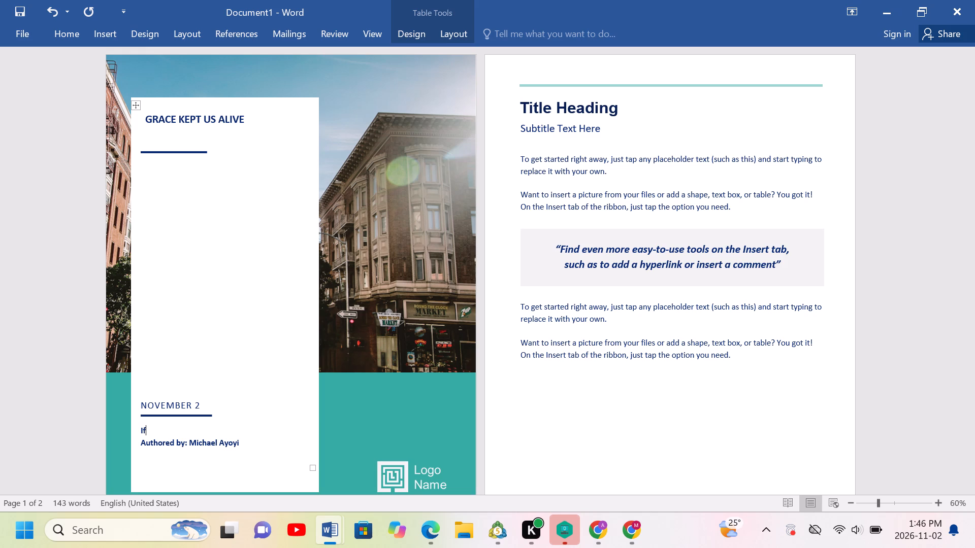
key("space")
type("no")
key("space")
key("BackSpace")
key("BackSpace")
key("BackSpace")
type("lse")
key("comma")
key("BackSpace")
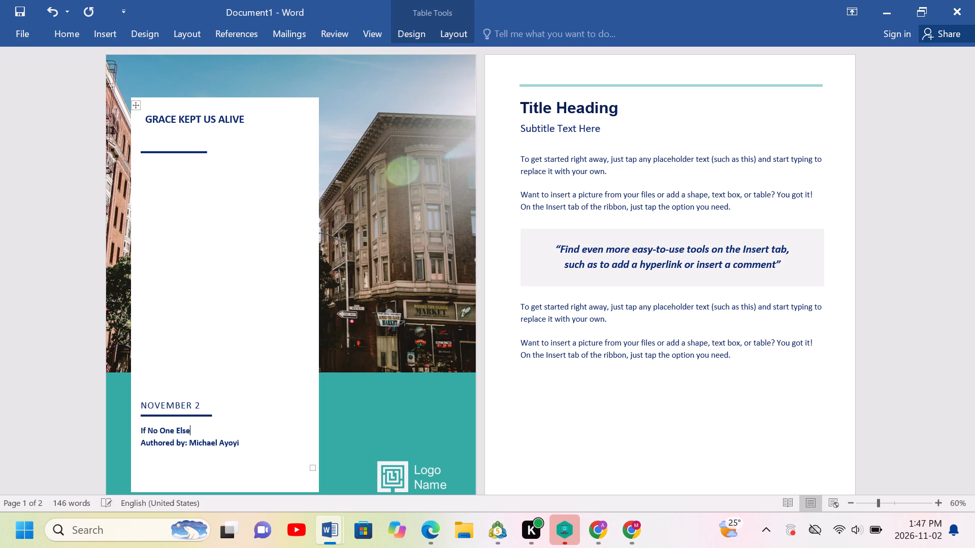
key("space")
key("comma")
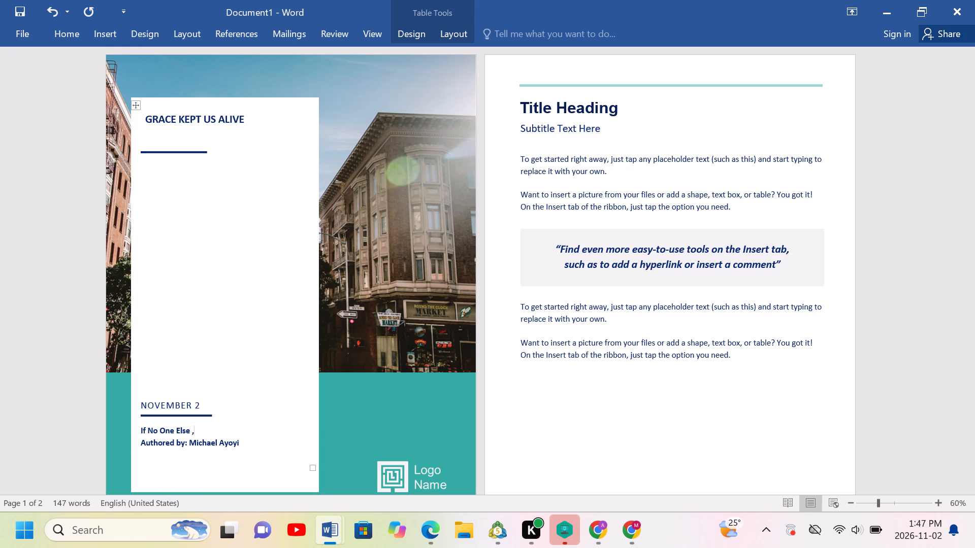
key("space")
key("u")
Remove the stray space before the comma in the cover's company line so it reads "If No One Else, Us".
left_click(188, 431)
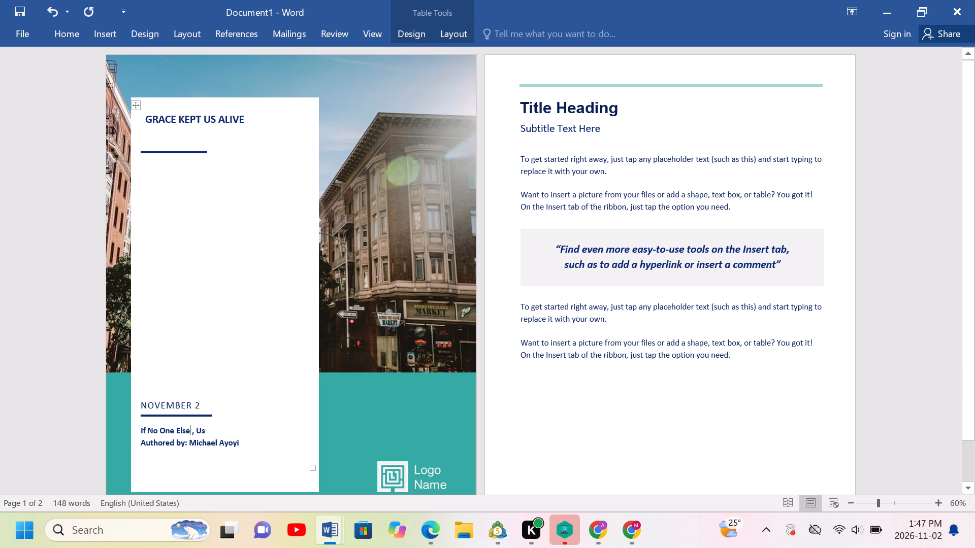
left_click(191, 431)
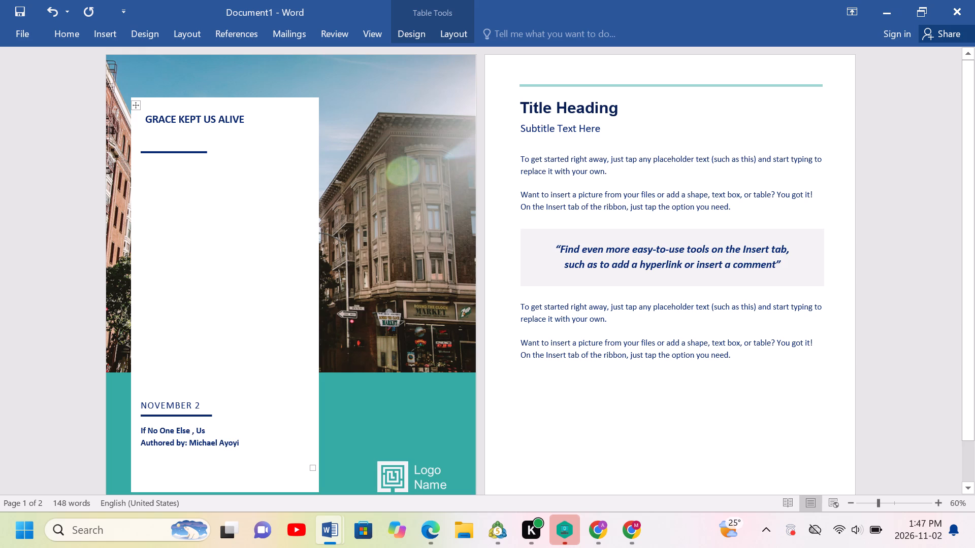
key("BackSpace")
left_click(205, 430)
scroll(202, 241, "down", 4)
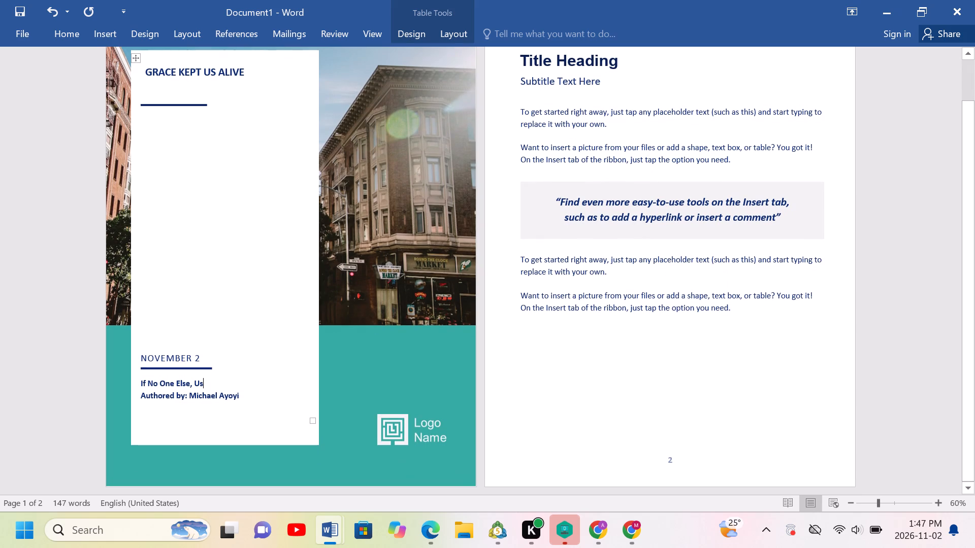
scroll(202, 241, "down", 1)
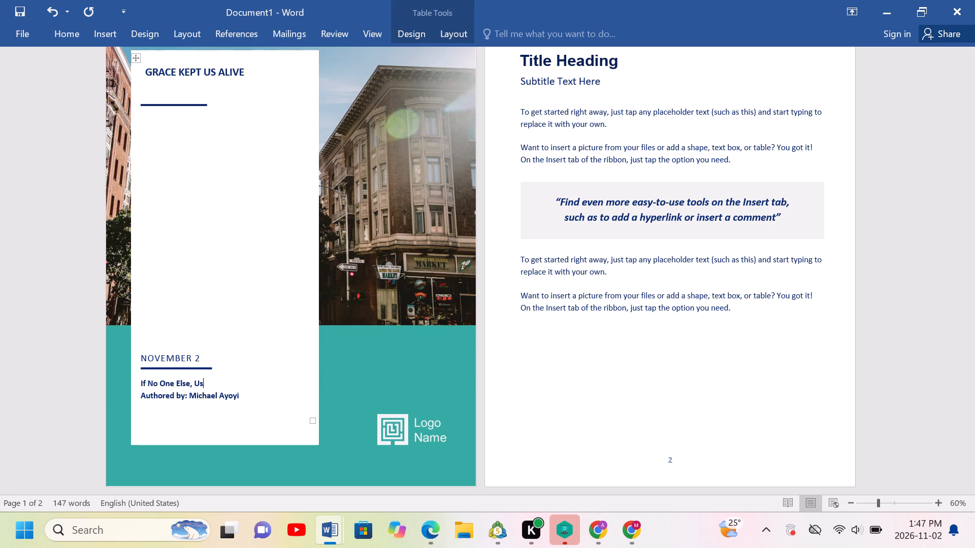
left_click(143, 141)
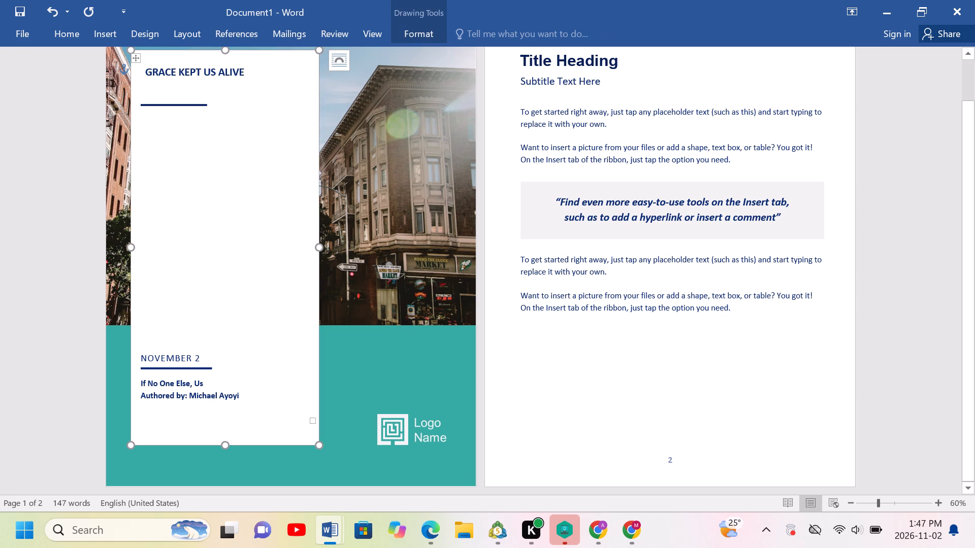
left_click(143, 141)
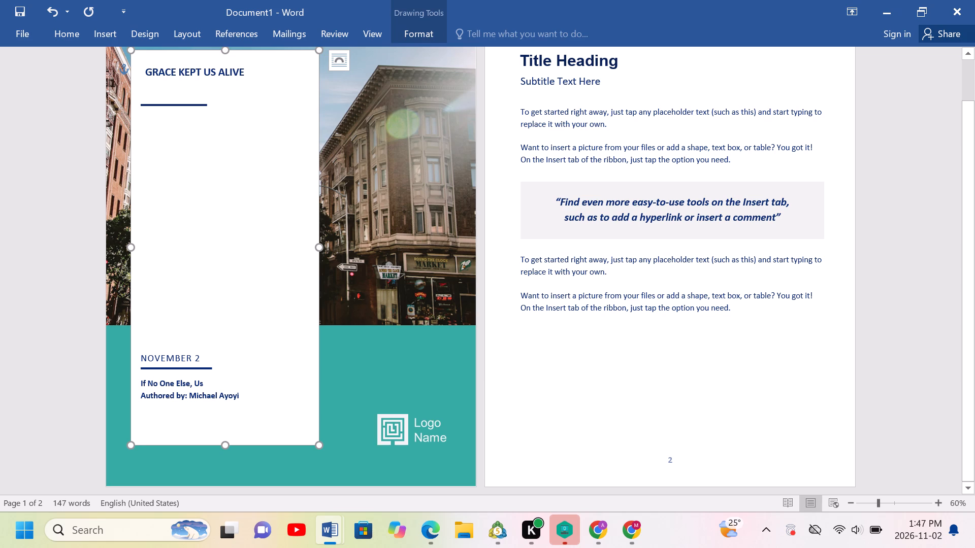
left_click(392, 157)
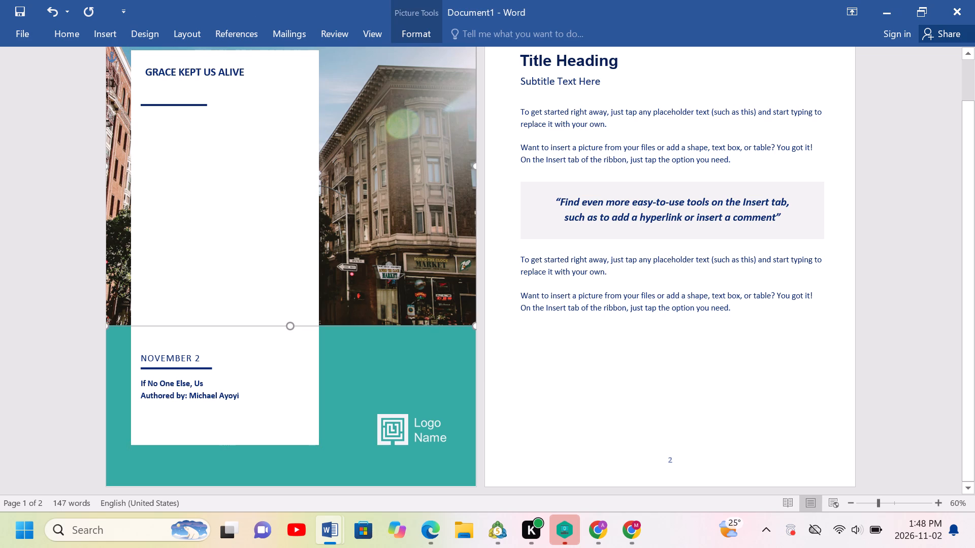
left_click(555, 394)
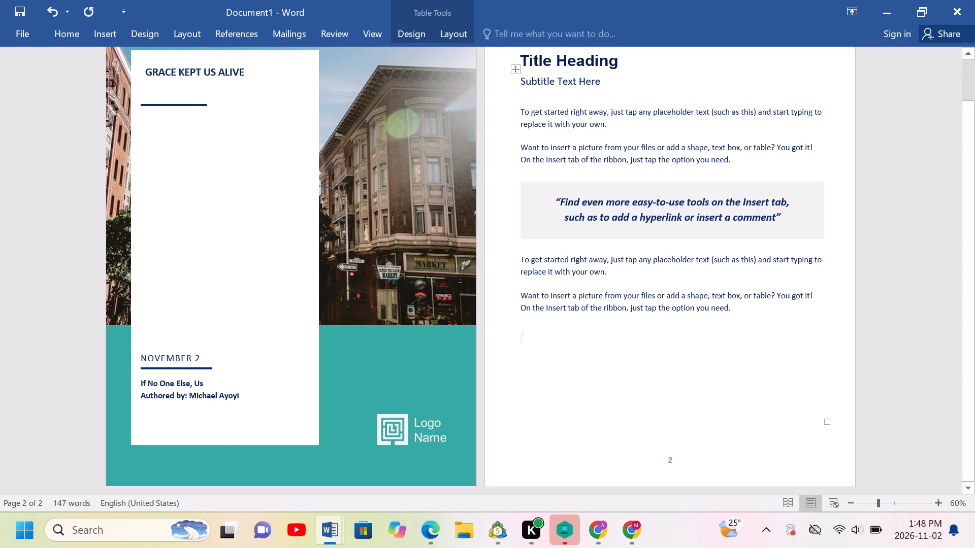
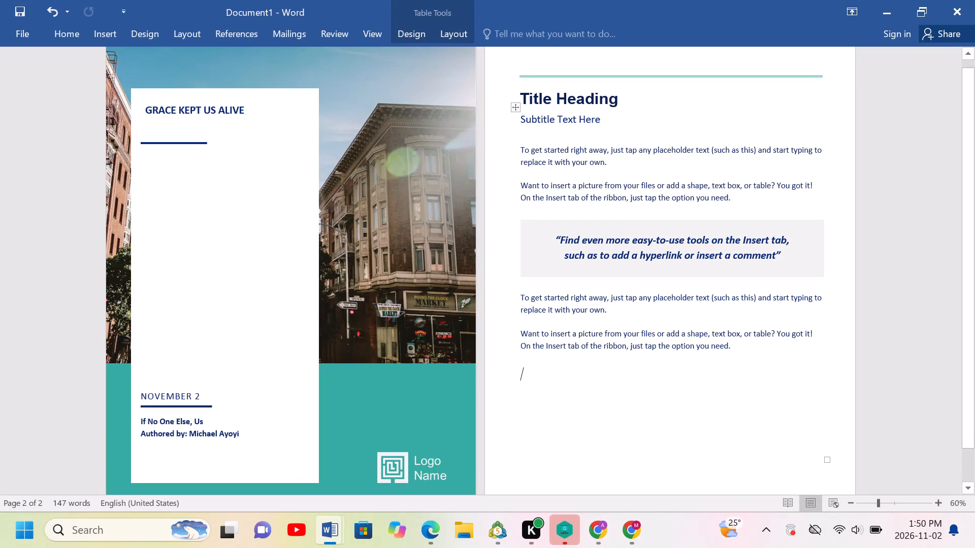
Replace the "Title Heading" placeholder on page 2 with "Feed a child this festive season".
left_click(623, 96)
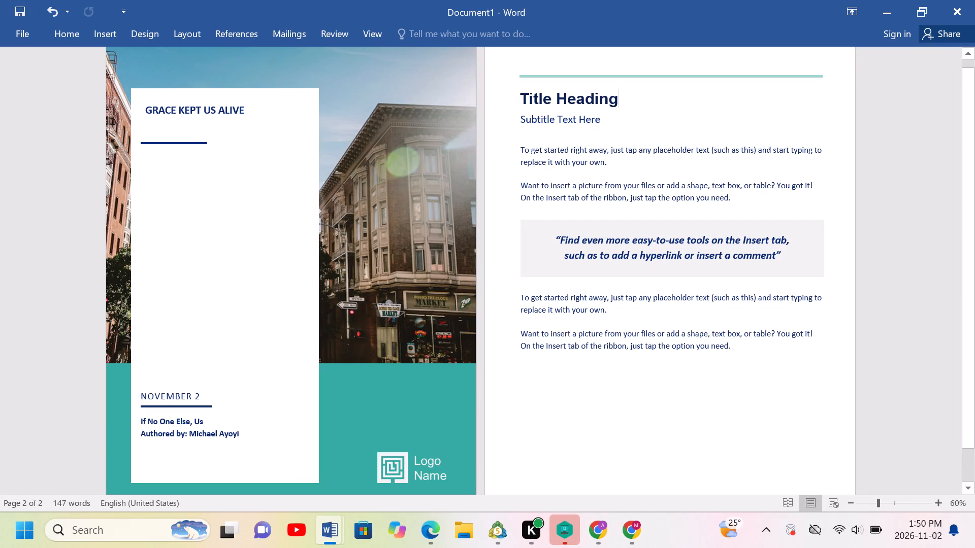
key("BackSpace")
key("BackSpace")
key("BackSpace")
key("BackSpace")
key("BackSpace")
key("BackSpace")
key("BackSpace")
key("BackSpace")
key("BackSpace")
key("BackSpace")
key("BackSpace")
key("BackSpace")
key("BackSpace")
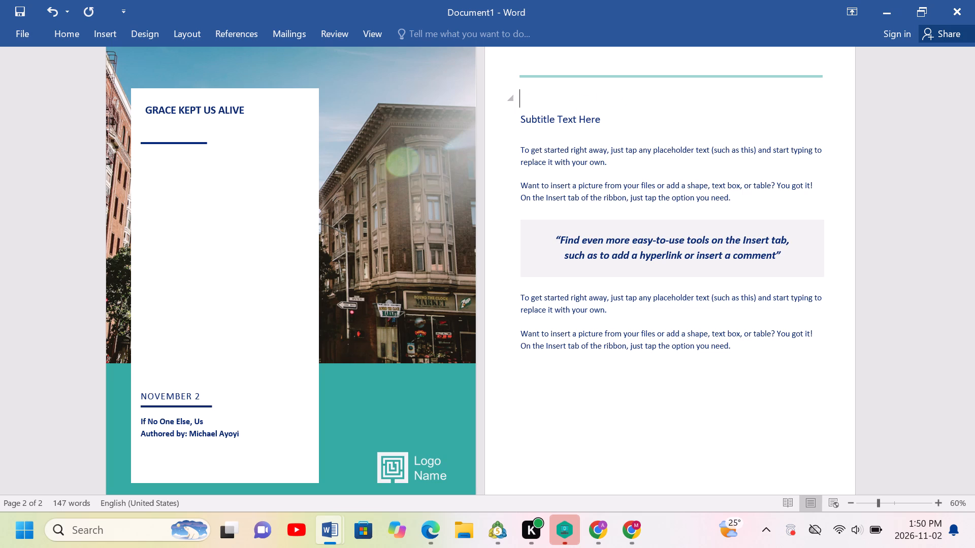
key("f")
key("BackSpace")
type("d")
key("space")
type("a chil d")
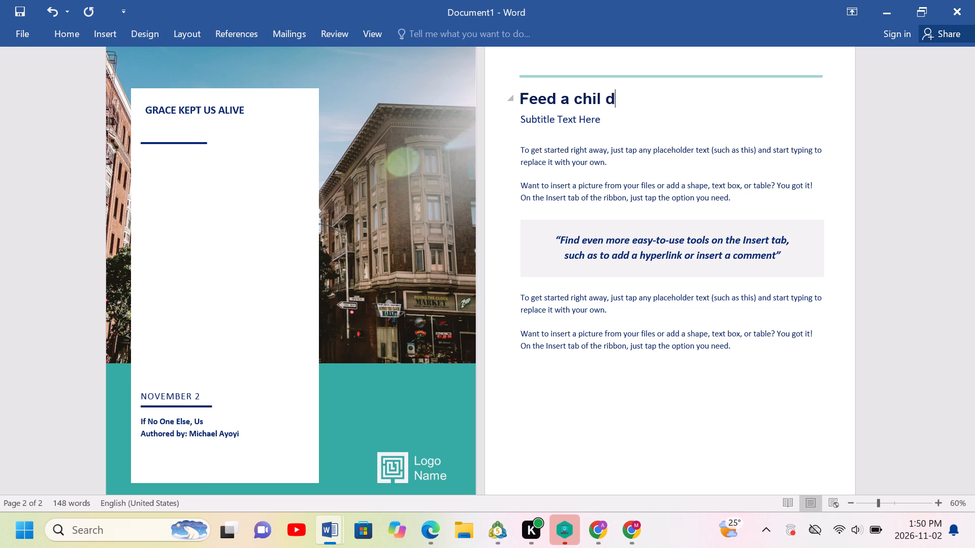
key("BackSpace")
key("BackSpace")
type("d this festive season")
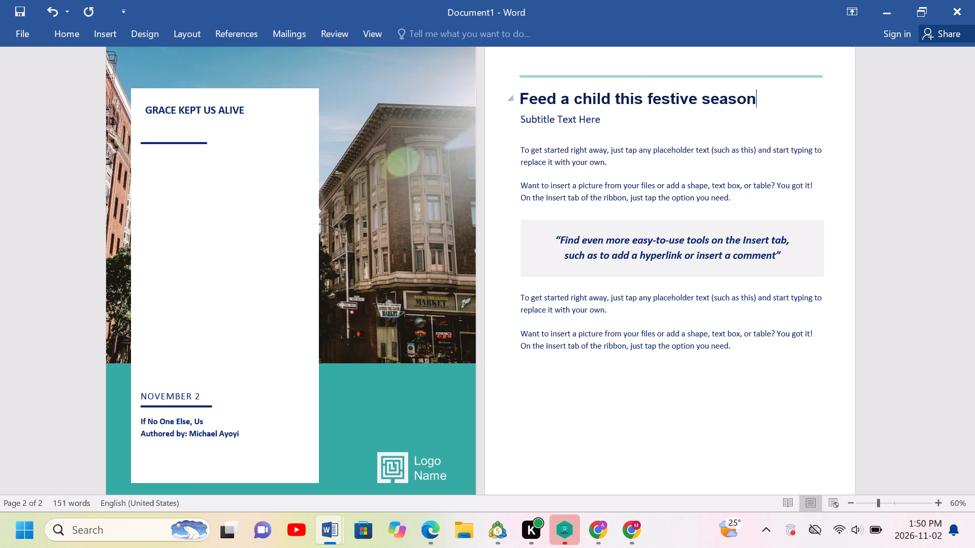
Clear the "Subtitle Text Here" placeholder beneath the page 2 heading.
left_click(606, 120)
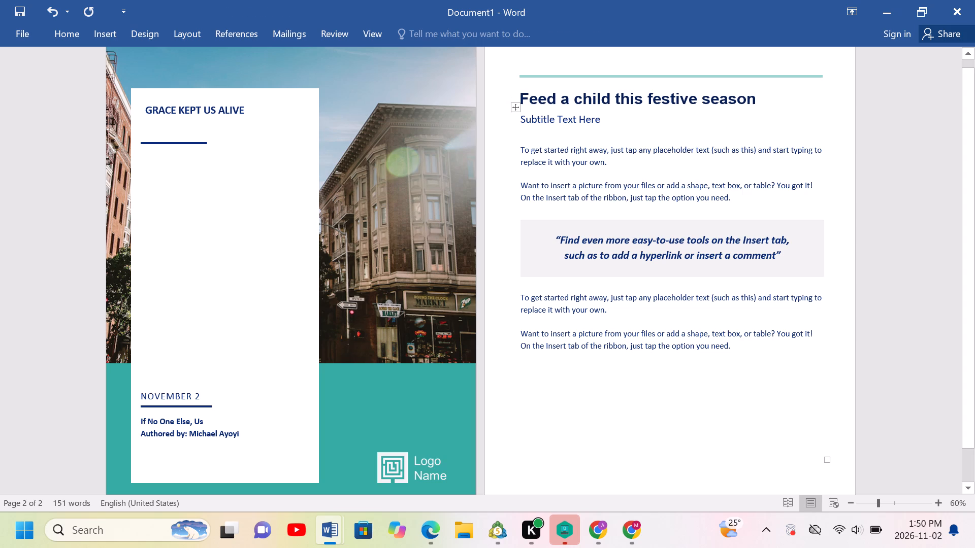
key("BackSpace")
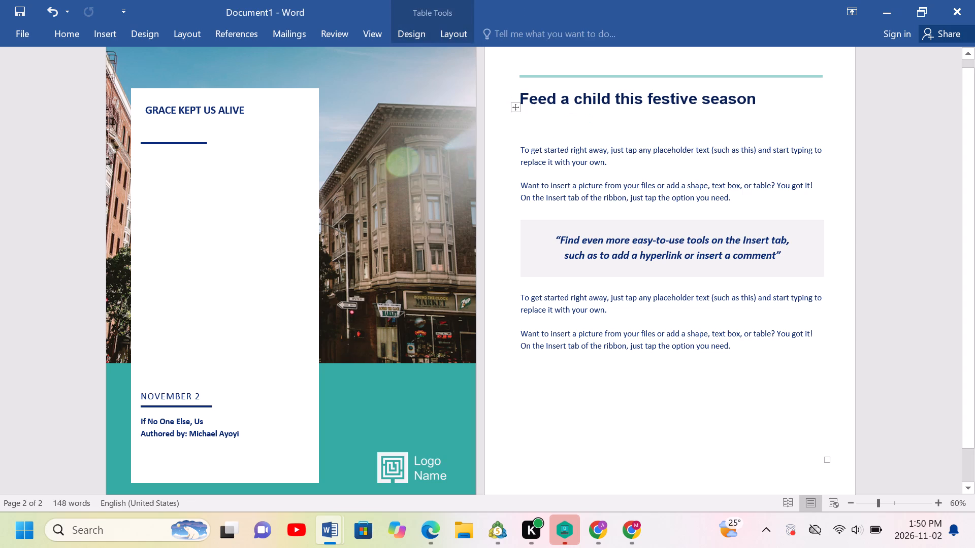
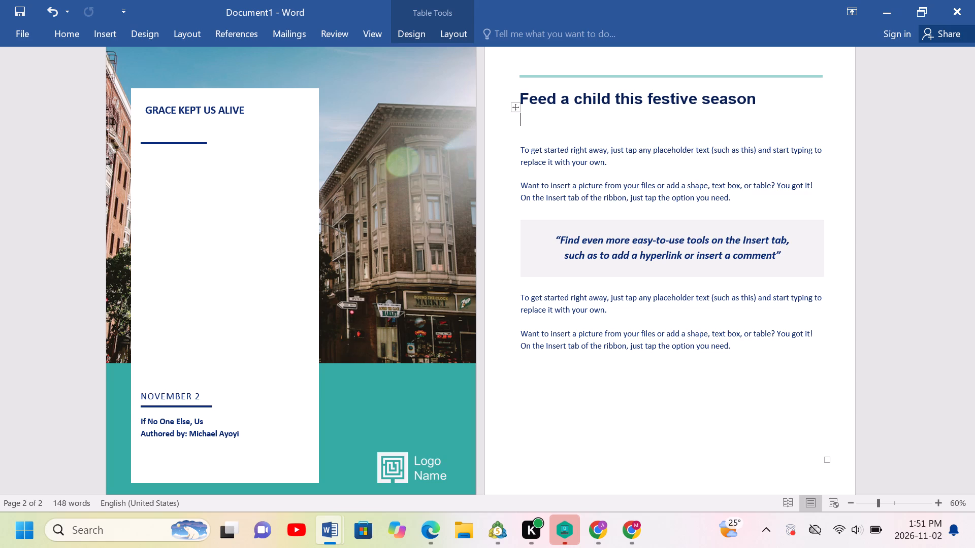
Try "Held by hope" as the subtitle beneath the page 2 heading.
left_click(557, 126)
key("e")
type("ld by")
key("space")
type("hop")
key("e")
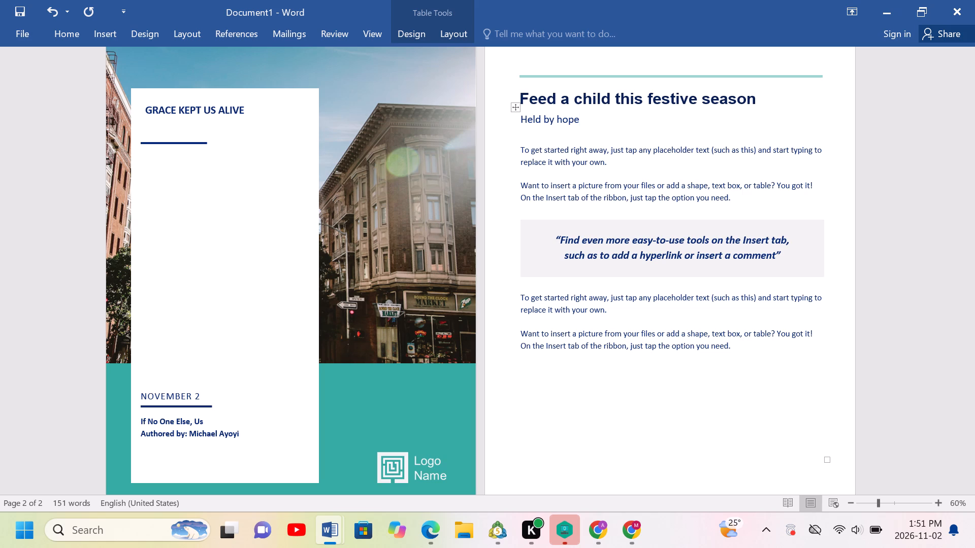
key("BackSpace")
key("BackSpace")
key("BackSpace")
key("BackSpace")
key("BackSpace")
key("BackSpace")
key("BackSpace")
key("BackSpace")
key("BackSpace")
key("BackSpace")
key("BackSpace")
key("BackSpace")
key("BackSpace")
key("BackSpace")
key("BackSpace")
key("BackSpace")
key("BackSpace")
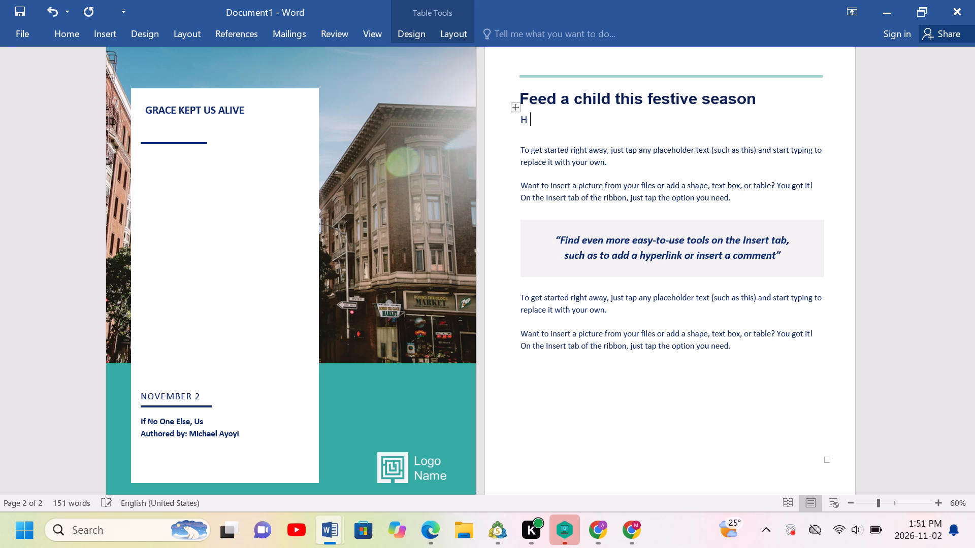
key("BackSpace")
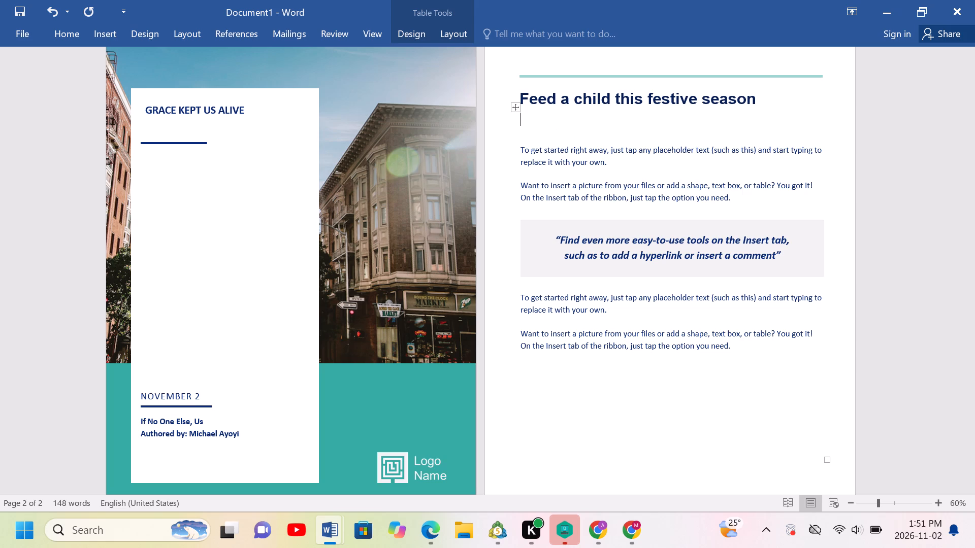
Enter "There is love in sharing." as the subtitle beneath the page 2 heading.
key("t")
key("BackSpace")
type("ere")
key("space")
type("is love in sharing")
key("period")
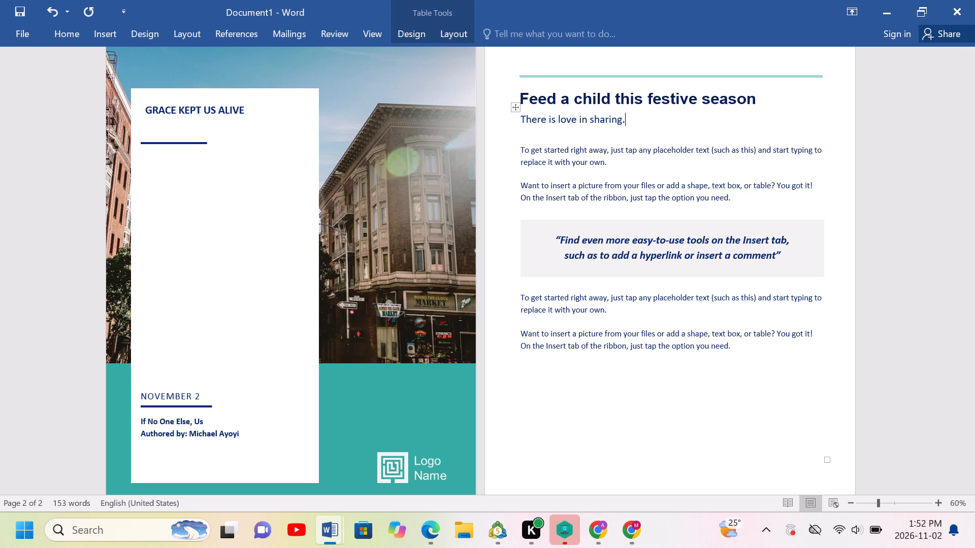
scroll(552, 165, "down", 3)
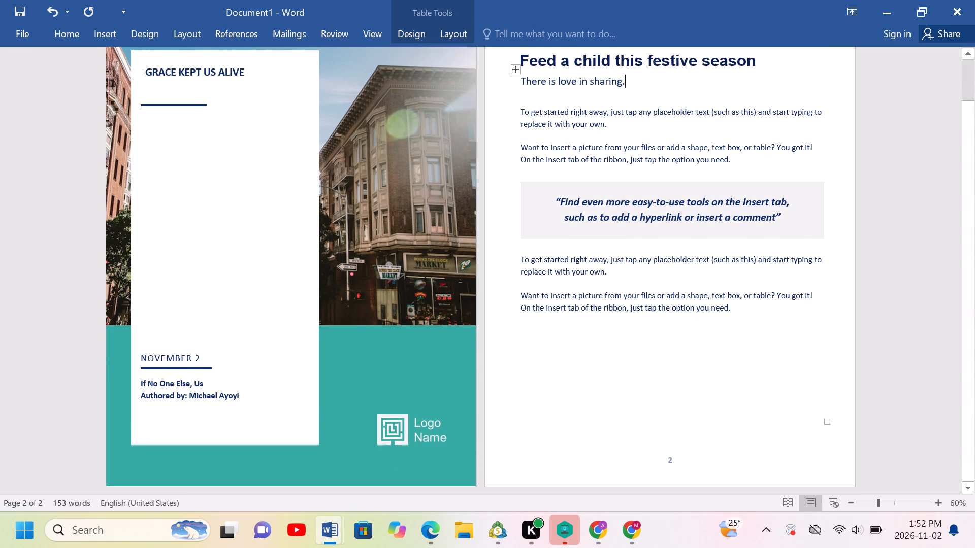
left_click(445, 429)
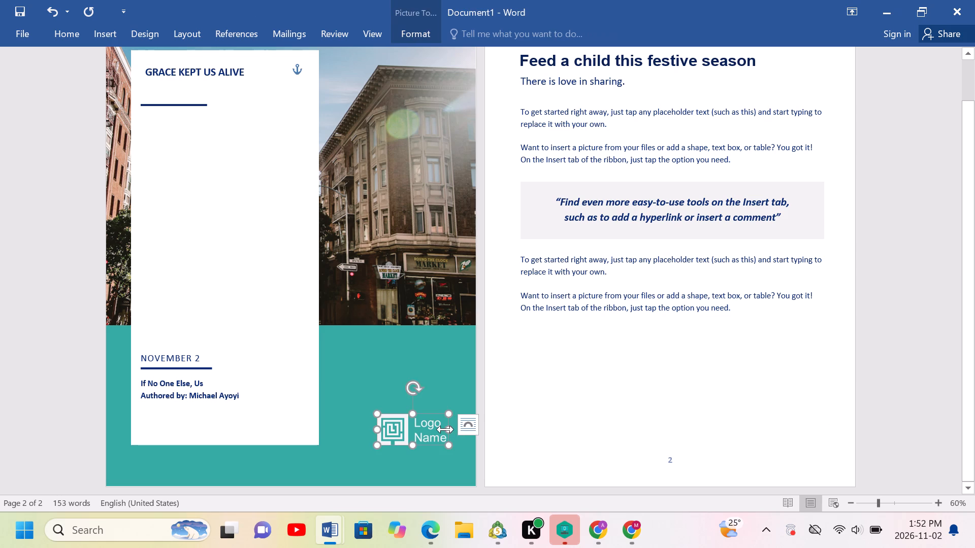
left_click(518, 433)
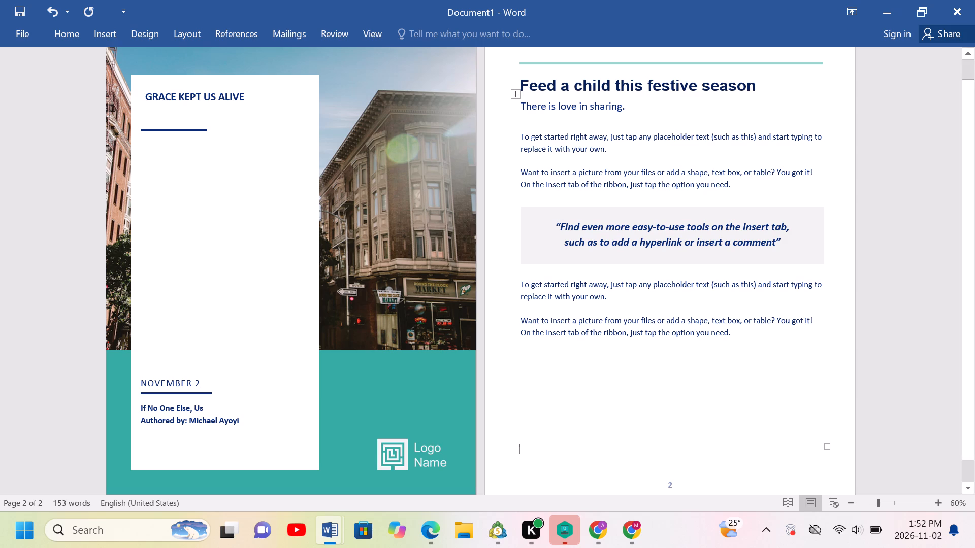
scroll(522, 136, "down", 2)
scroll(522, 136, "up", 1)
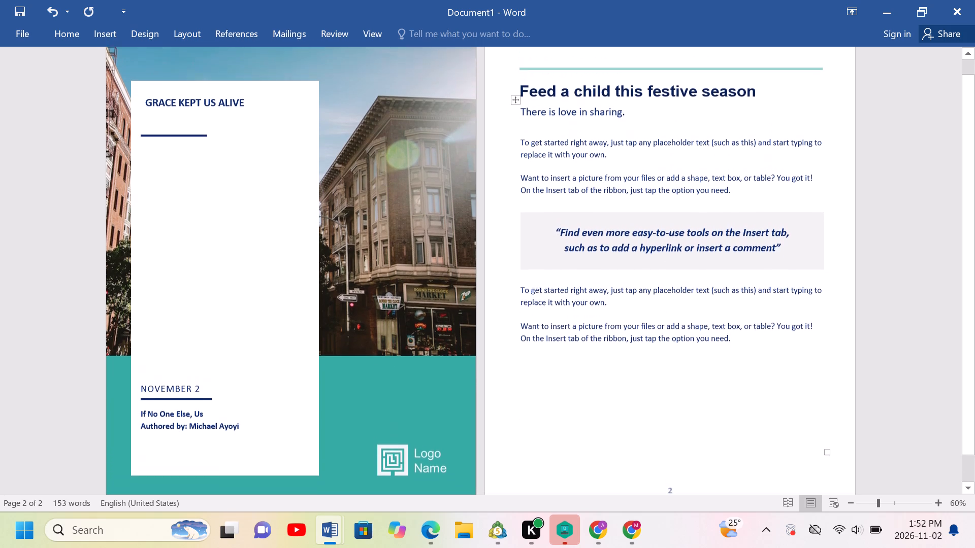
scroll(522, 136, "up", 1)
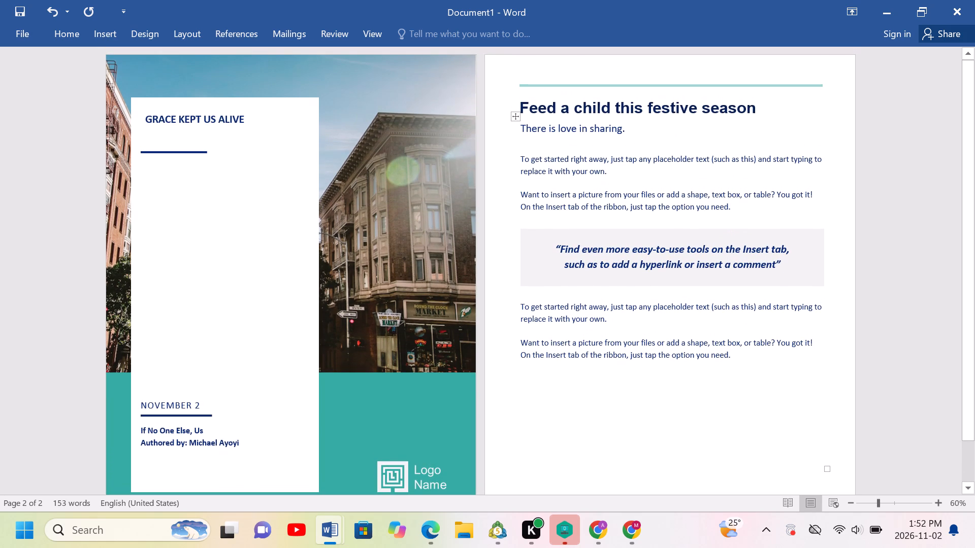
Replace the first body placeholder paragraph on page 2 with a "My name is" sentence naming the author, followed by "I'm 28.".
left_click(520, 158)
left_click(605, 168)
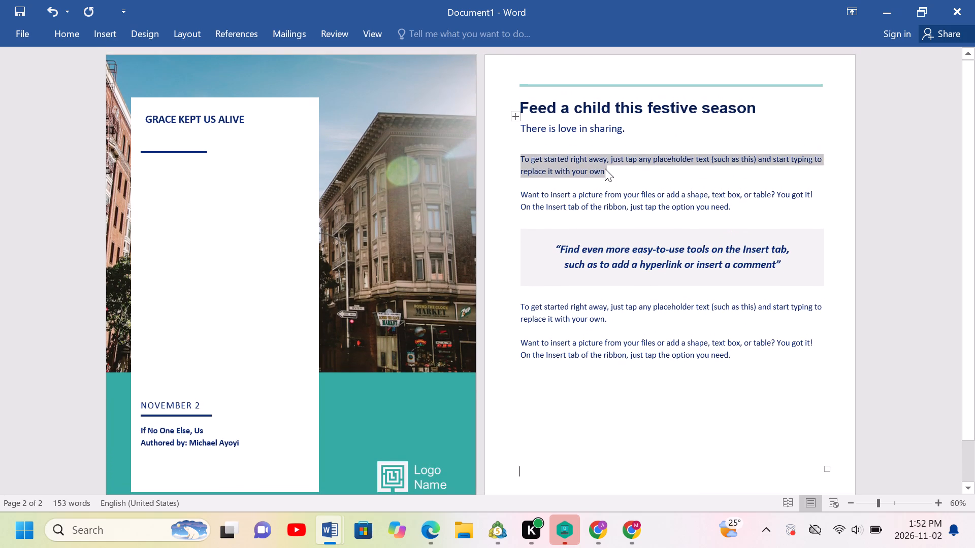
key("BackSpace")
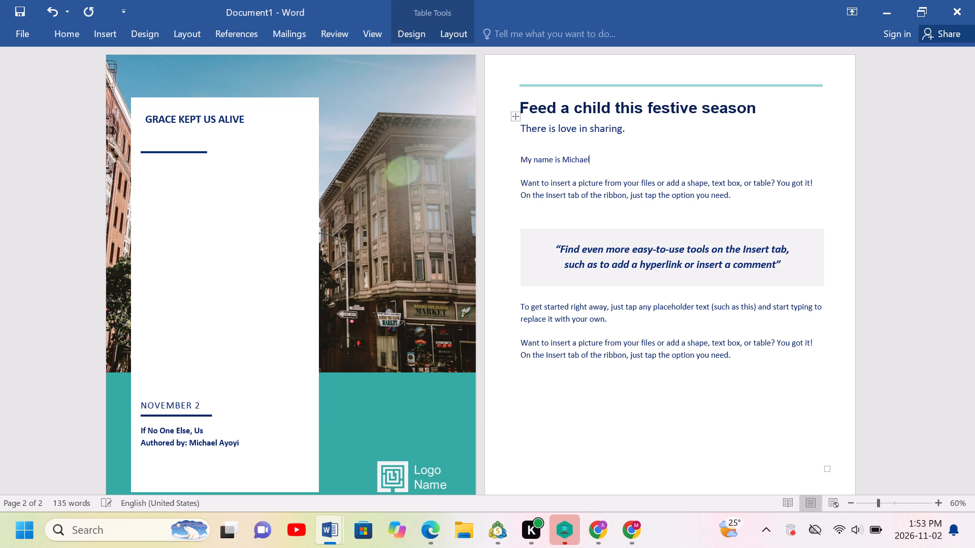
key("space")
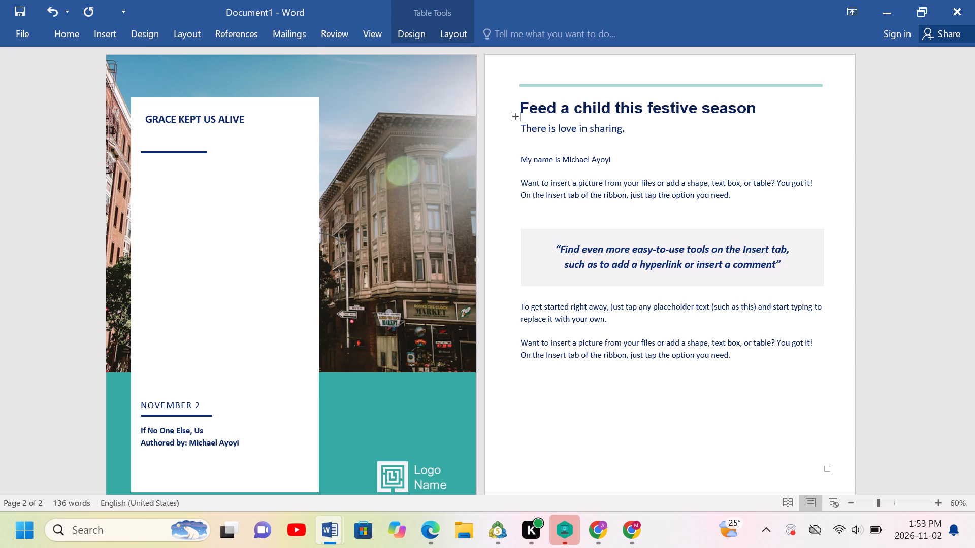
key("period")
type("'m")
key("space")
type("28")
key("period")
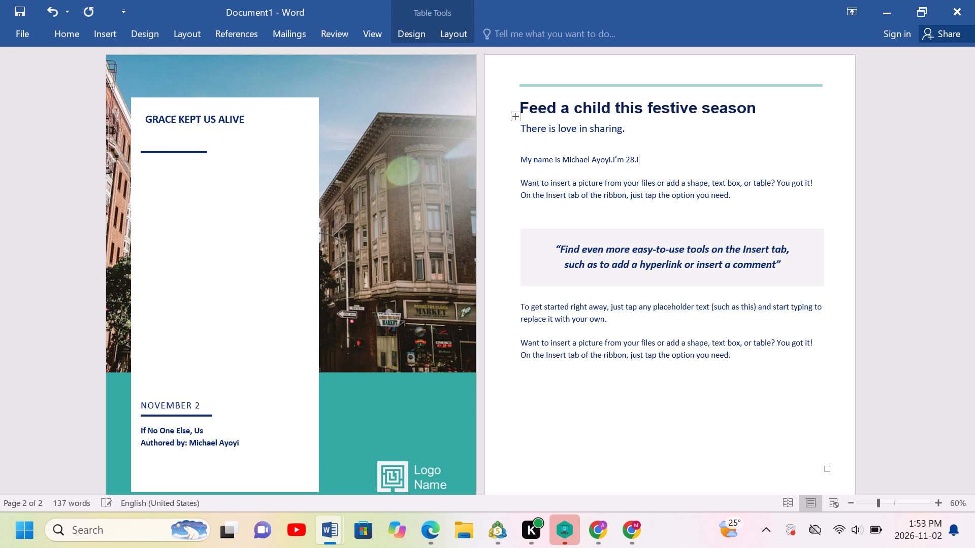
Continue the first body paragraph with the sentence "I live in Kisumu,Kenya.".
type("live")
key("space")
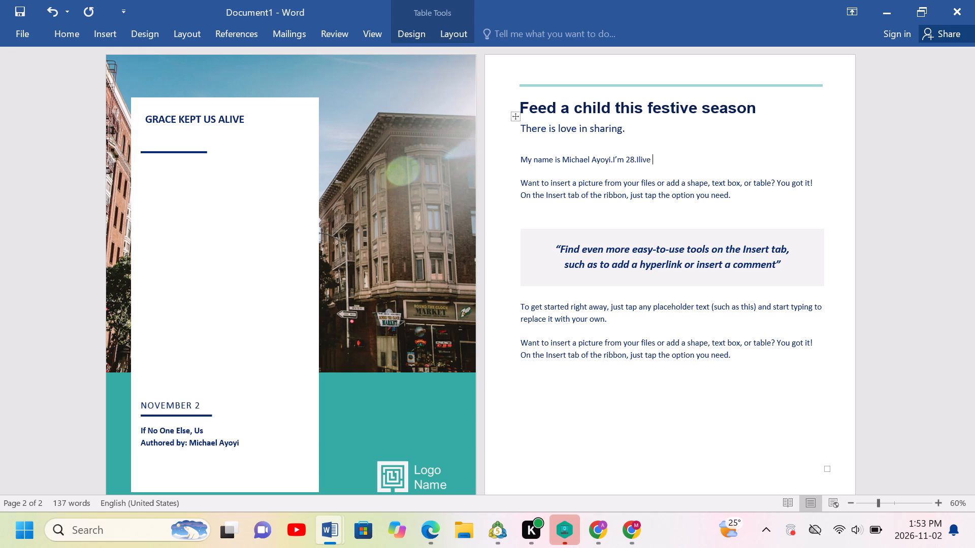
key("BackSpace")
key("BackSpace")
key("BackSpace")
key("BackSpace")
key("BackSpace")
key("space")
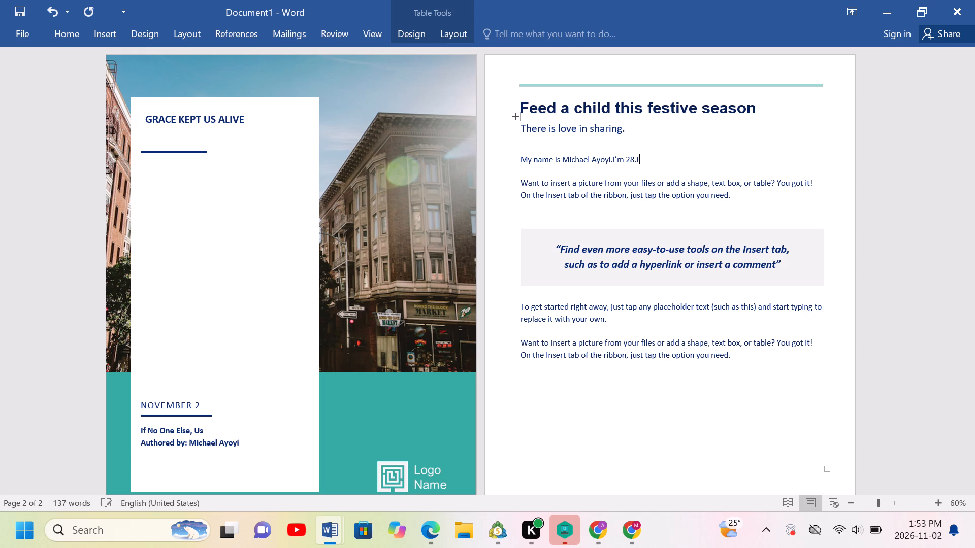
type("live")
key("space")
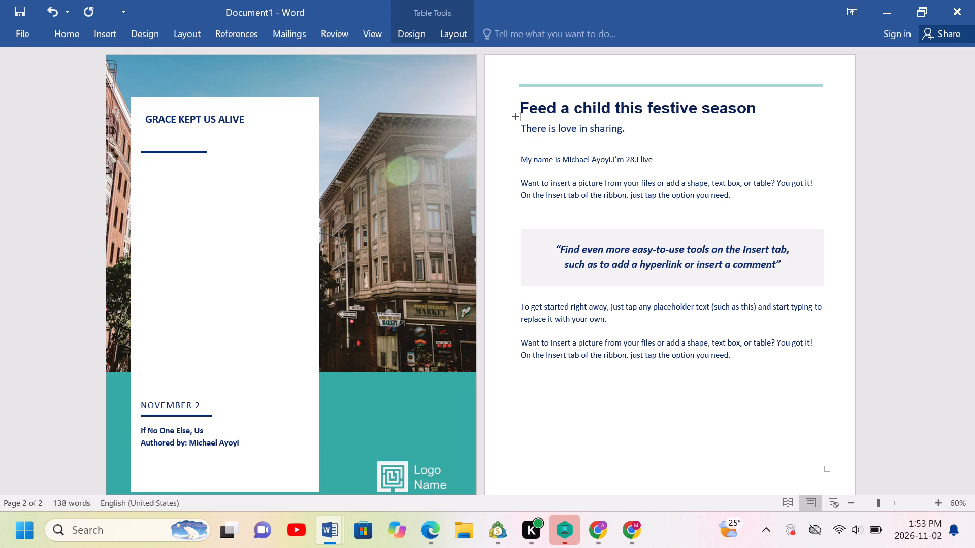
type("in")
key("space")
key("BackSpace")
type("isumu,")
key("period")
Replace the full stop after "Kenya" with the continuation "but my heart lives in the 36 hearts".
key("BackSpace")
type("bu")
key("BackSpace")
key("BackSpace")
key("space")
type("but my heart")
key("space")
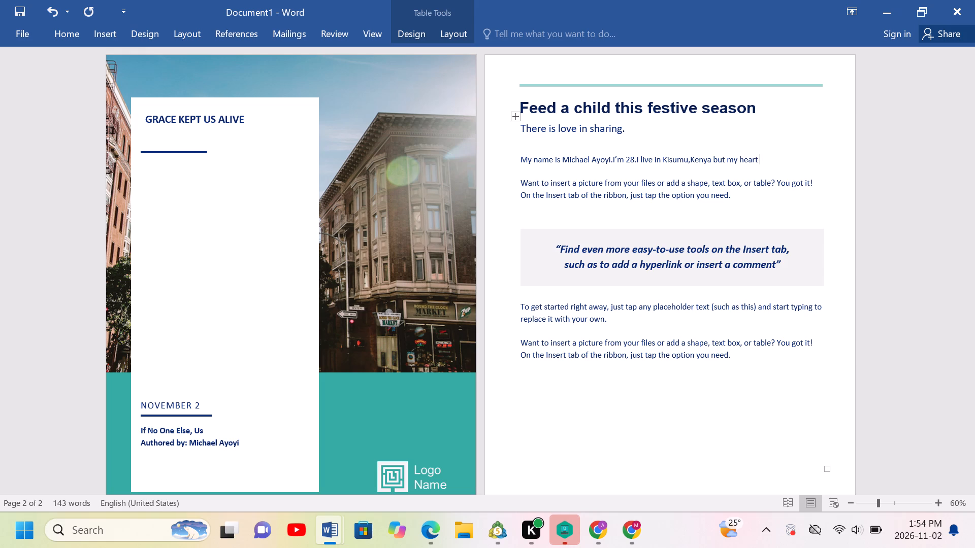
type("lives")
key("space")
type("in")
key("space")
key("BackSpace")
key("BackSpace")
type("the")
key("space")
key("3")
key("6")
key("space")
type("hearts")
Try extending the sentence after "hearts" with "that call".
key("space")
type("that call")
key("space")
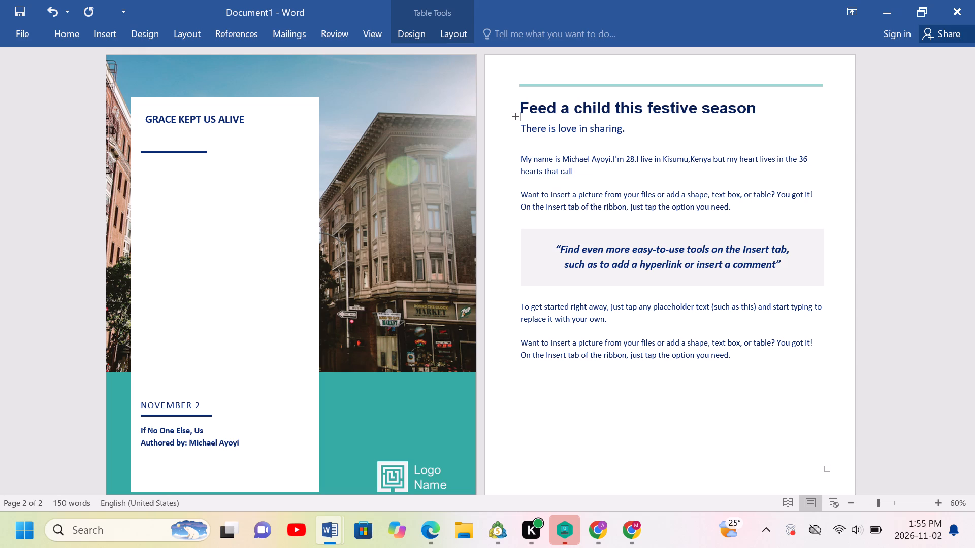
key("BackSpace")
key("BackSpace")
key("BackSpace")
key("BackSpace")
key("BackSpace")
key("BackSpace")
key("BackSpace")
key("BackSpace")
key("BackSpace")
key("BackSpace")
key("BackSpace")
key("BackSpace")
Replace "36 hearts" at the end of the first body paragraph with "our home GRACE KEPT US ALIVE".
key("BackSpace")
key("BackSpace")
key("BackSpace")
key("BackSpace")
key("BackSpace")
key("BackSpace")
key("BackSpace")
key("BackSpace")
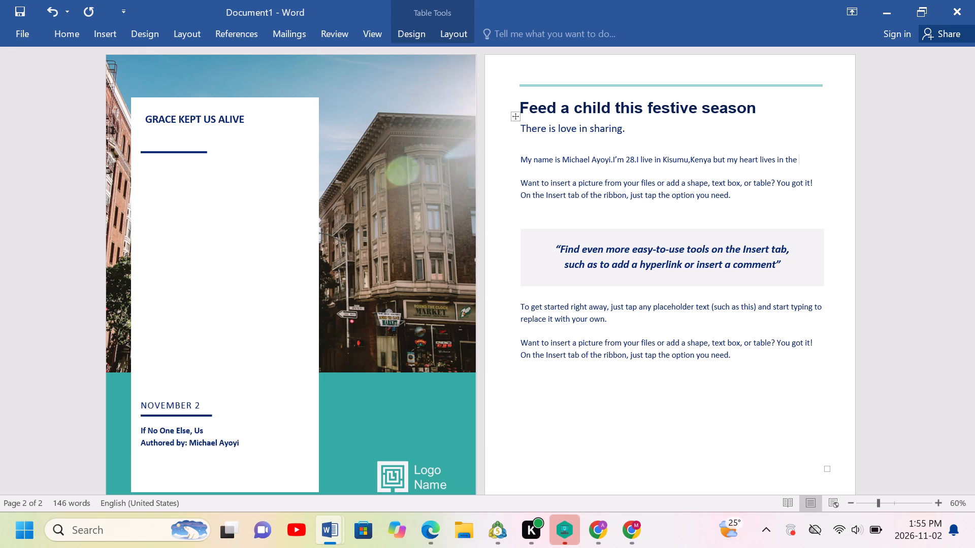
type("our home")
key("space")
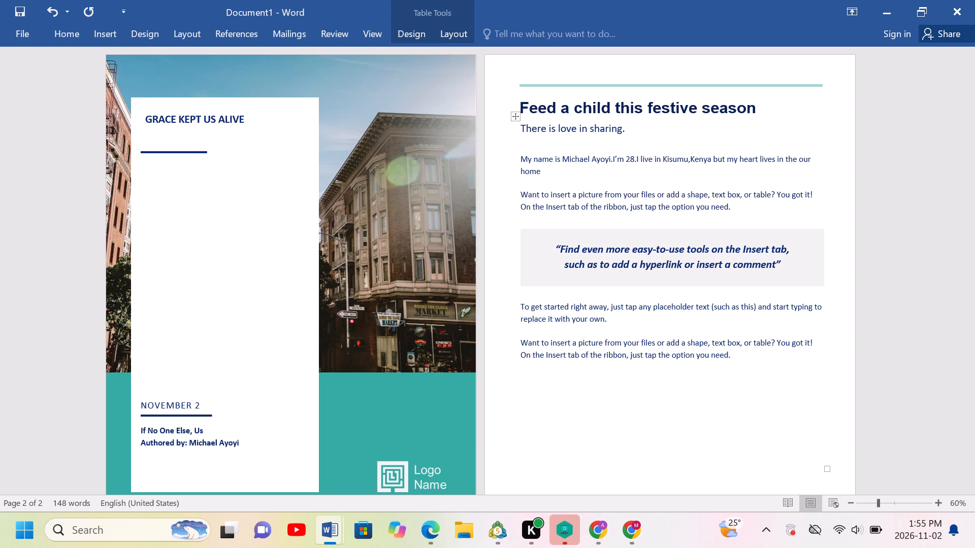
key("apostrophe")
key("BackSpace")
type("KEPT US")
key("space")
type("ALIVE")
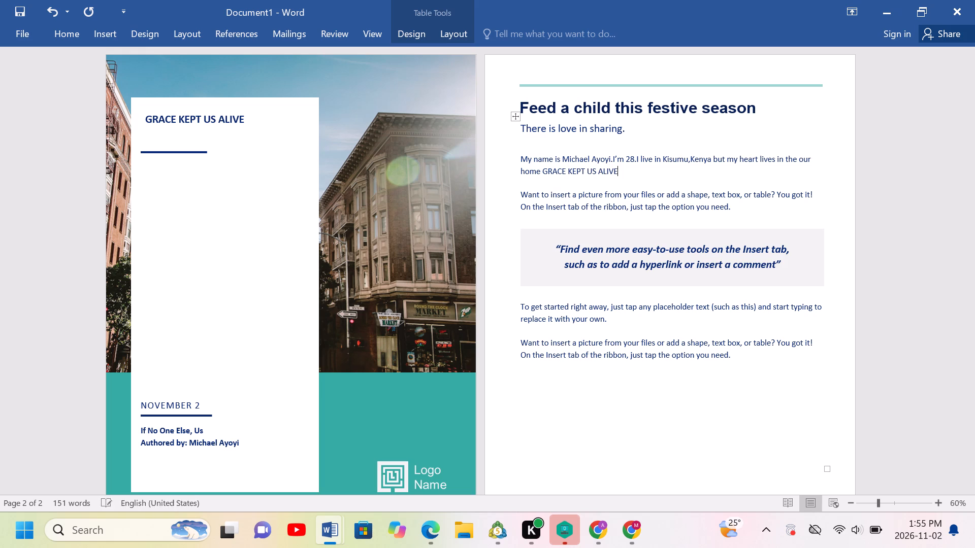
key("space")
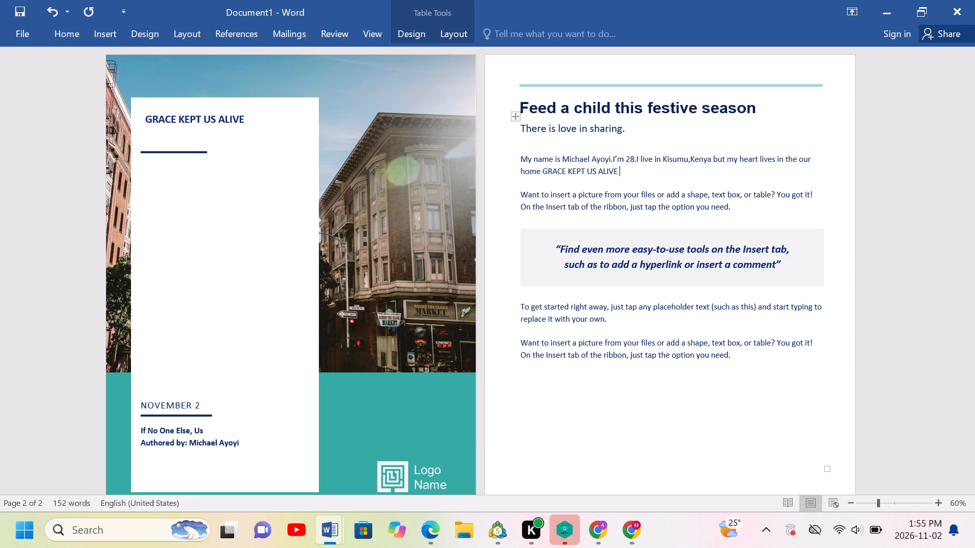
Continue the first body paragraph with "with the 40 children that call me dad.".
type("with the")
key("space")
type("40")
key("space")
type("childer")
key("BackSpace")
key("BackSpace")
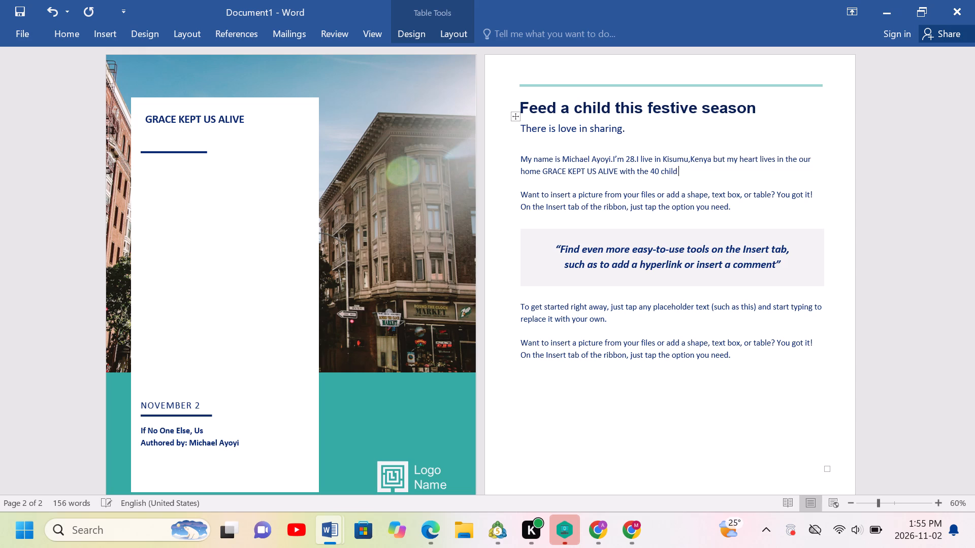
type("ren that call me dad")
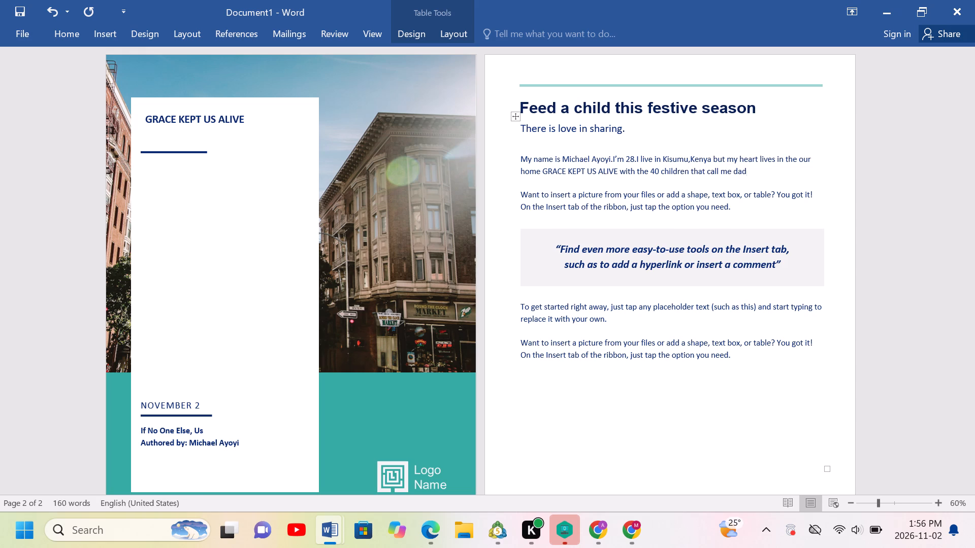
key("period")
Change the closing word "dad" of the first body paragraph to "Daddy", ending with a full stop.
key("BackSpace")
key("BackSpace")
key("BackSpace")
key("BackSpace")
type("addy")
key("period")
Start a new paragraph one blank line below the first body paragraph, opening with "4 years".
key("Return")
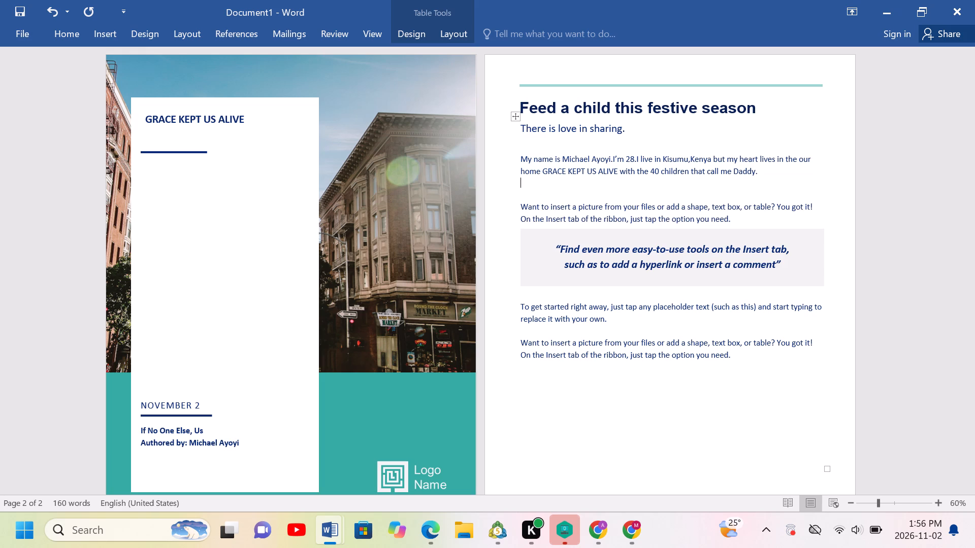
key("Return")
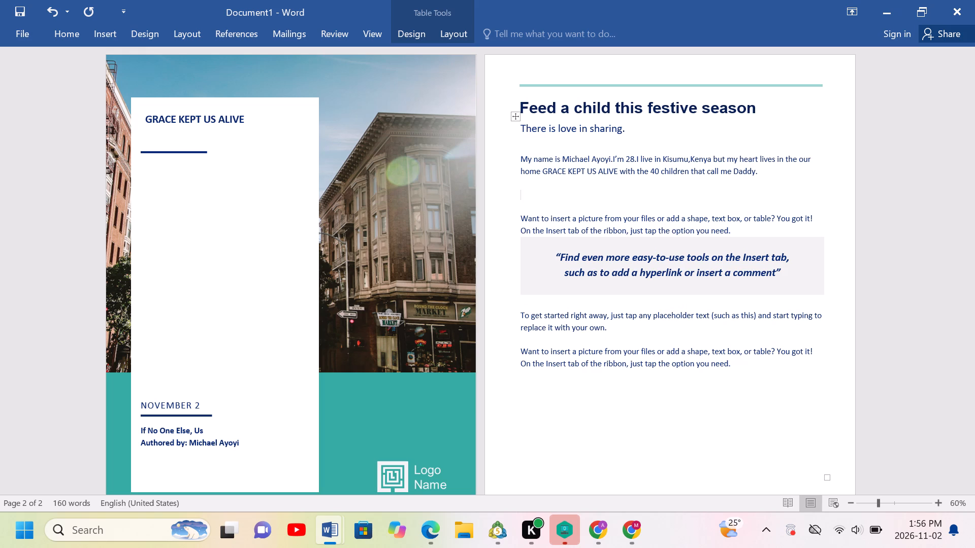
key("4")
key("space")
type("tears a")
key("BackSpace")
key("BackSpace")
key("BackSpace")
key("BackSpace")
key("BackSpace")
key("BackSpace")
key("BackSpace")
type("years")
key("space")
Continue the new paragraph after "4 years" so that it reads "4 years I took in a street kid who".
key("space")
key("BackSpace")
key("BackSpace")
key("space")
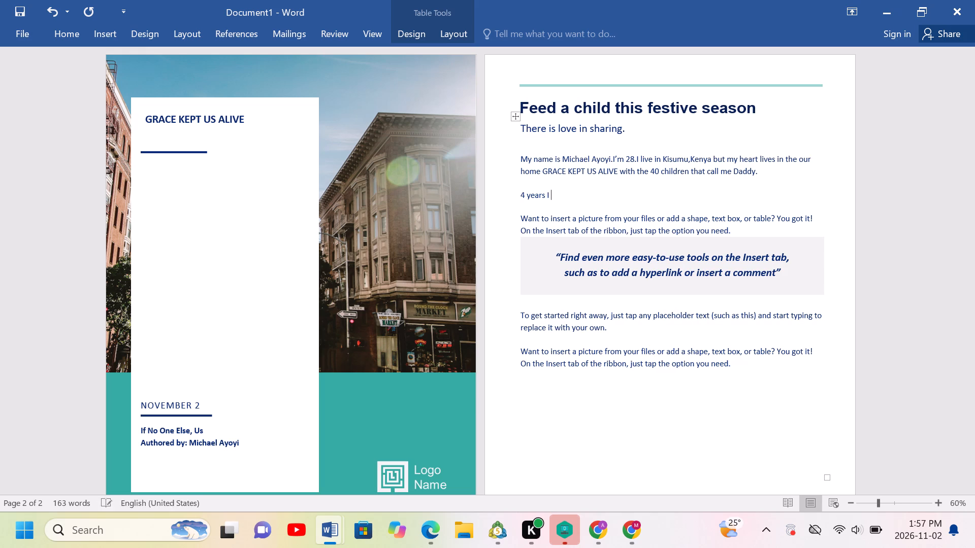
type("took i")
key("space")
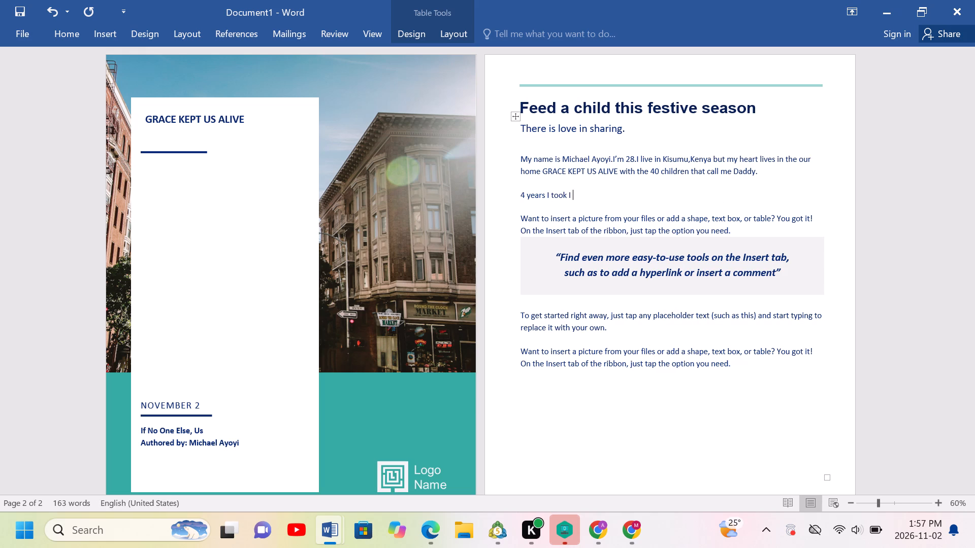
key("BackSpace")
key("BackSpace")
type("in")
key("space")
key("a")
key("space")
type("stree")
type("t kid who")
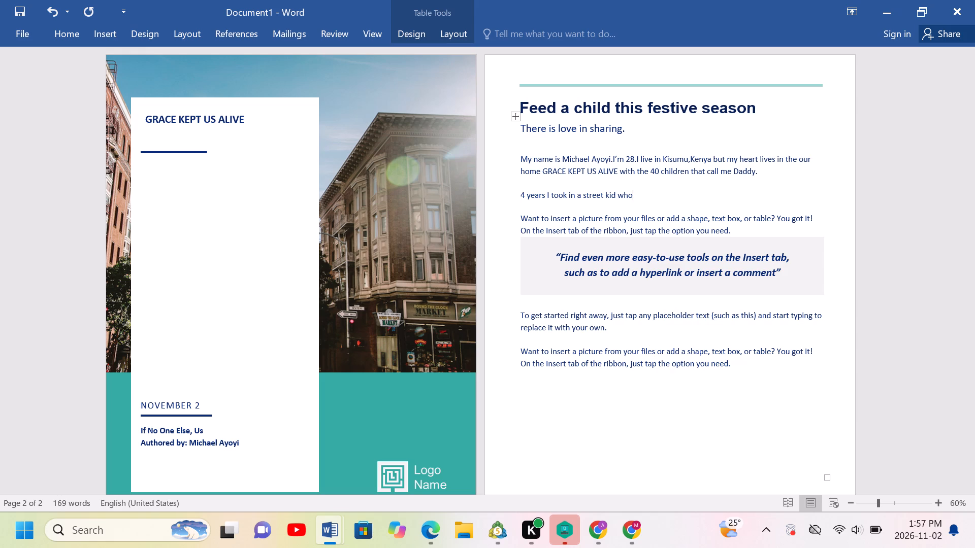
key("space")
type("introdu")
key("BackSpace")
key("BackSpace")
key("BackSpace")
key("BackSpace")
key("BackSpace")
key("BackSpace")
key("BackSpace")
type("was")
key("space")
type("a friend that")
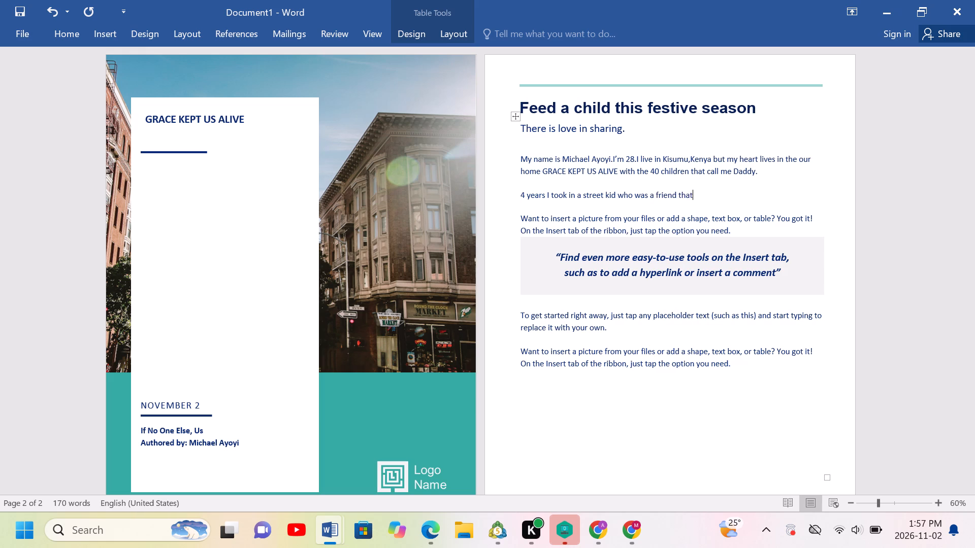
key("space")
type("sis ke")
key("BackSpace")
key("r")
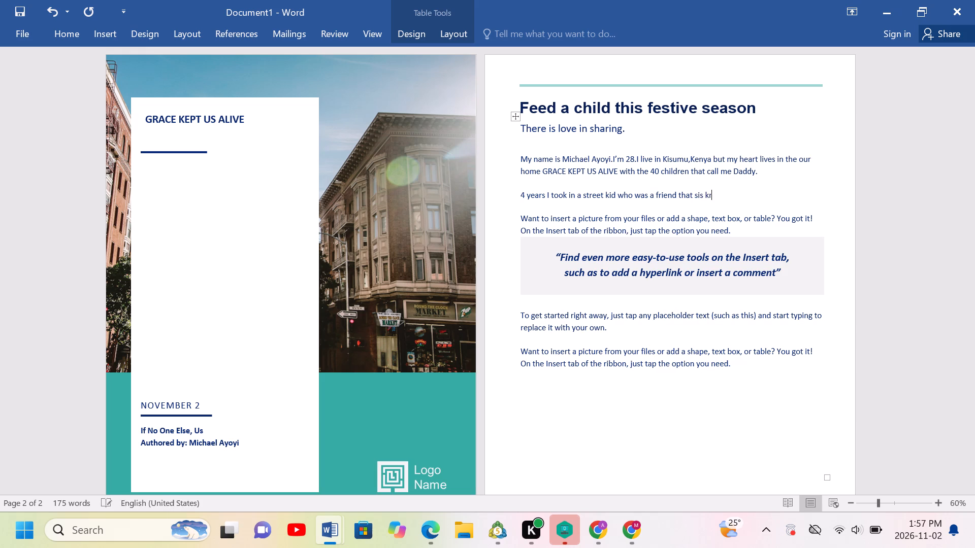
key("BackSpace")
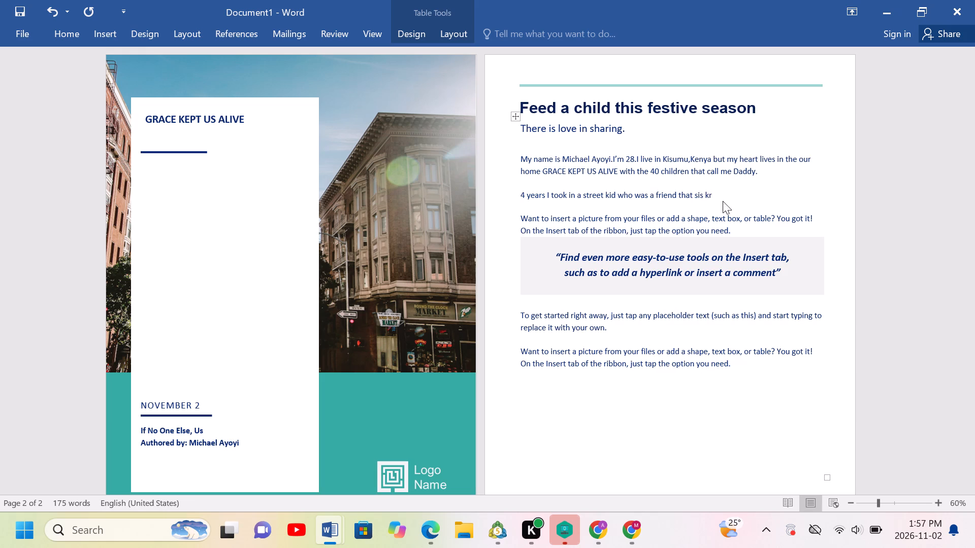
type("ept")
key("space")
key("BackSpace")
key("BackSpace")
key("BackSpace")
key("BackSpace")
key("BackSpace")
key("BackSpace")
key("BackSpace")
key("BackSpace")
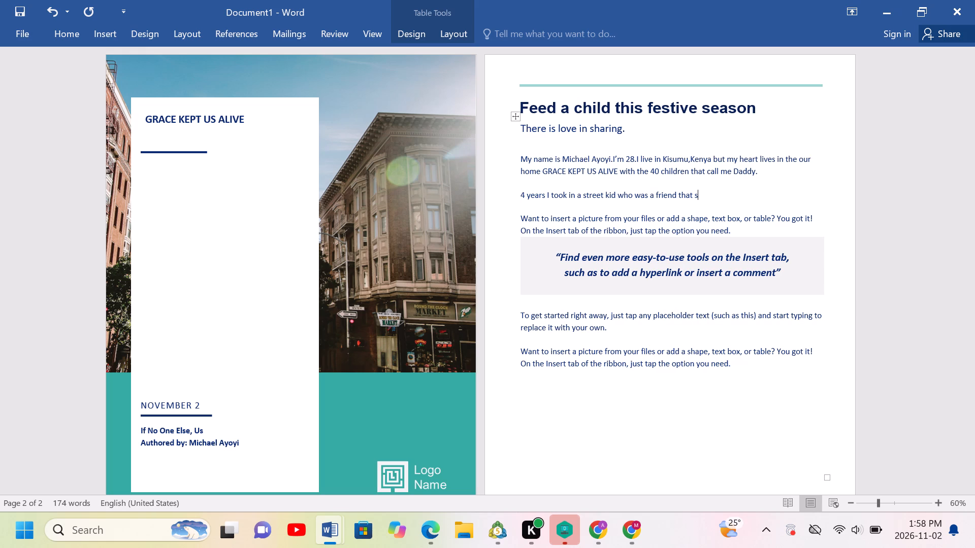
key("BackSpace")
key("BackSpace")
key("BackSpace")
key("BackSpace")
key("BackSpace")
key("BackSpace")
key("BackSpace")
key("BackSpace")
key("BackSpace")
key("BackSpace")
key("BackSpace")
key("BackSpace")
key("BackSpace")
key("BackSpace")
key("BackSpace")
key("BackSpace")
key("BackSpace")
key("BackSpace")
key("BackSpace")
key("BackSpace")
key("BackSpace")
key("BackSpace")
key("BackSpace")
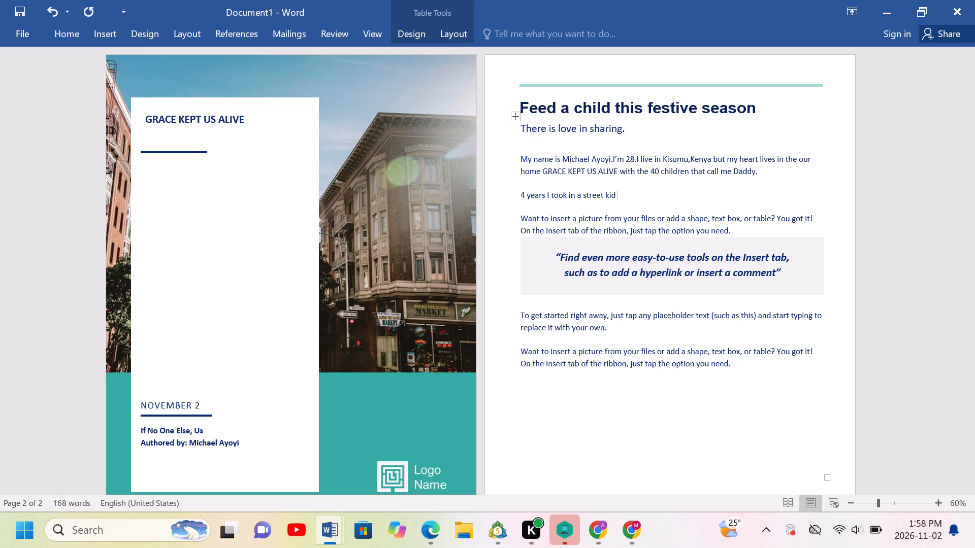
Continue the second body paragraph after "street kid" with "who was farmished and had nowhere to sleep.".
type("who was")
key("space")
type("farmished and ha d")
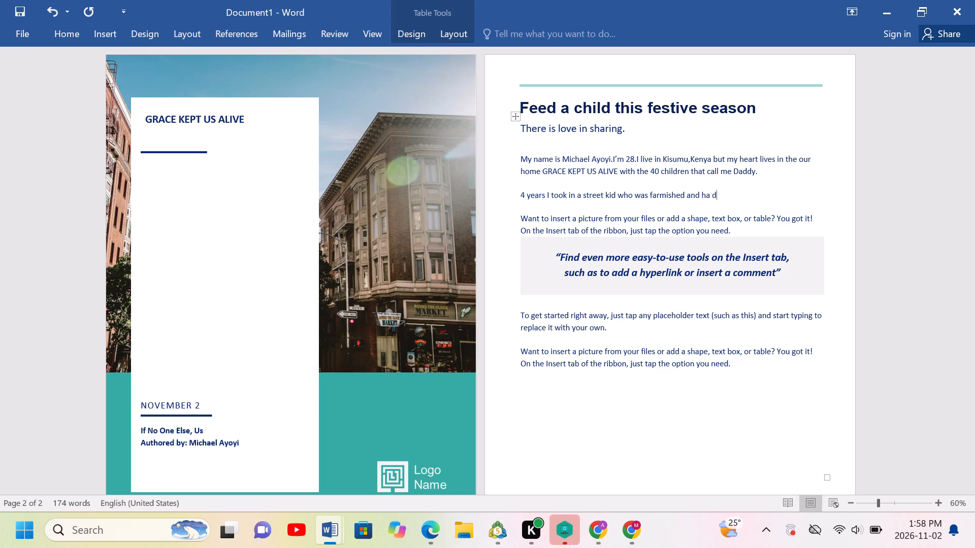
key("BackSpace")
key("BackSpace")
type("d nowhere")
key("space")
type("to")
key("space")
type("sleep")
key("period")
Start the second sentence of the second body paragraph with "One became two and".
type("ne became")
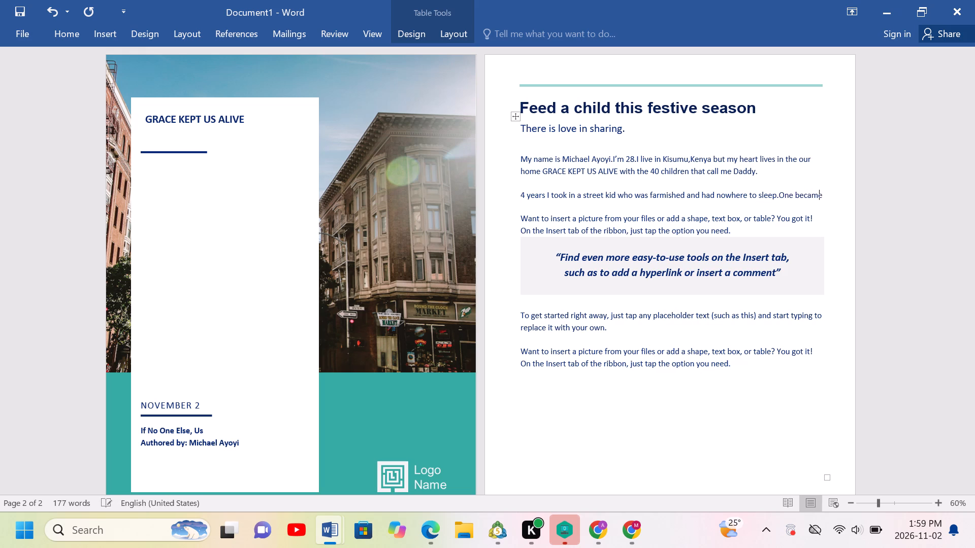
key("space")
type("two and")
key("space")
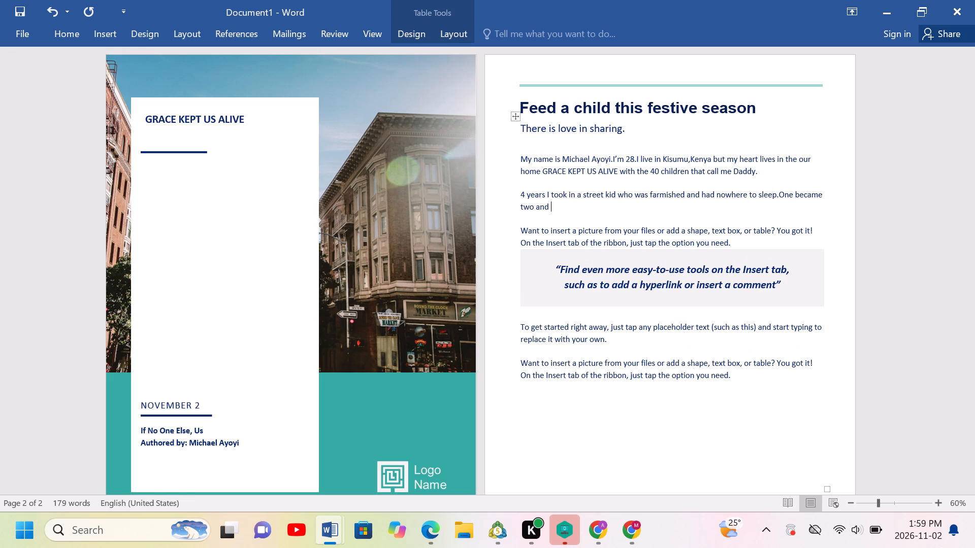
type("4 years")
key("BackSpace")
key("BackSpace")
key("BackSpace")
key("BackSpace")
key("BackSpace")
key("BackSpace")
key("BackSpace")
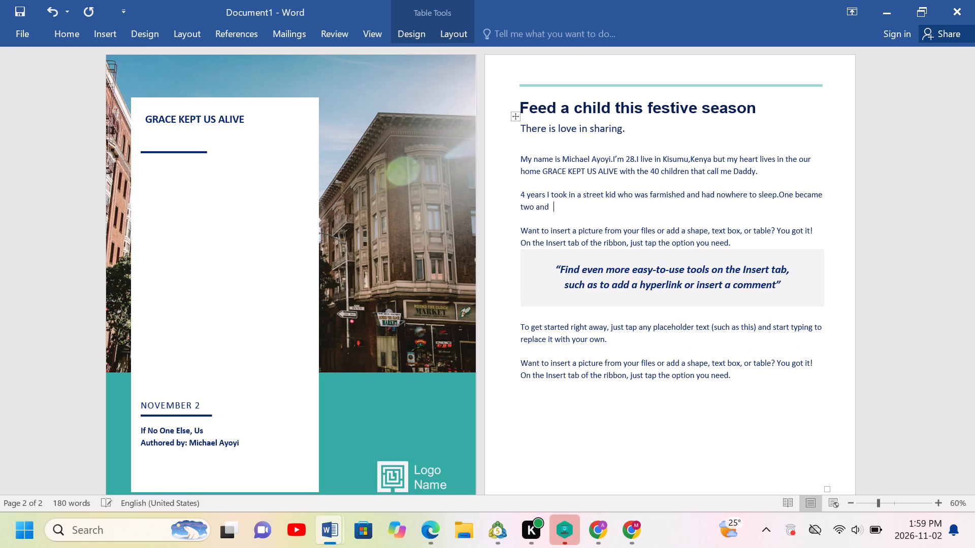
Finish the sentence after "One became two and" with "years later our family has grown to 40.".
type("years later")
key("space")
type("our family has gro")
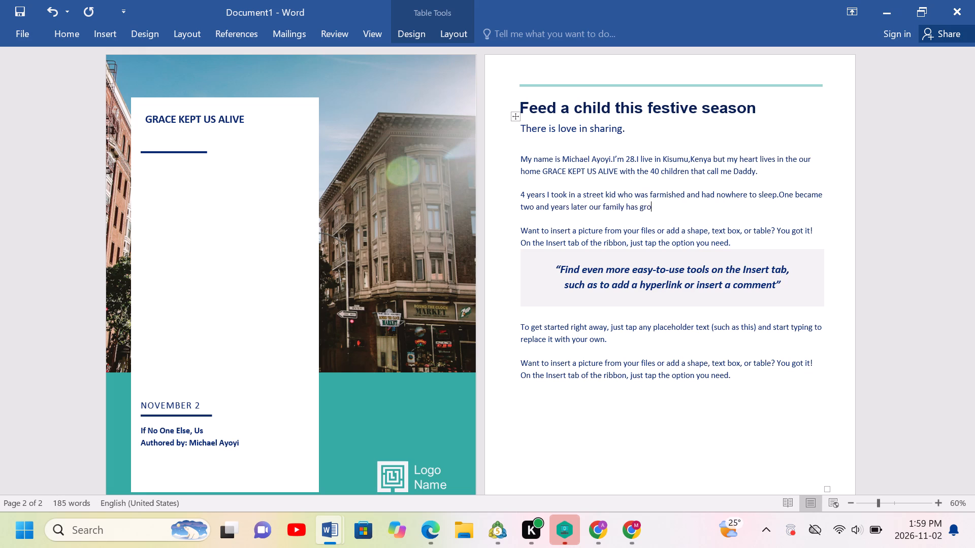
type("wn")
key("space")
type("to 40")
key("period")
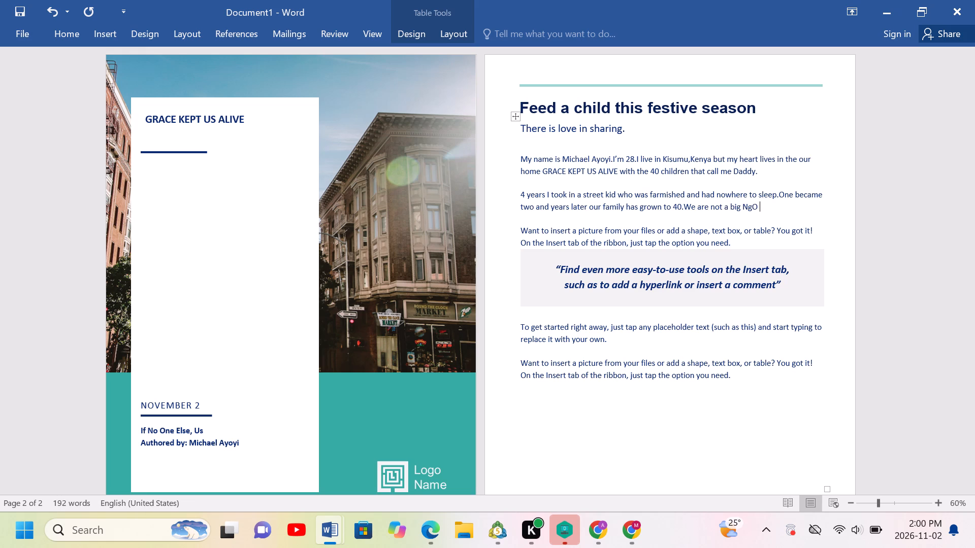
Continue the second body paragraph with "We are not a big NGO but", writing NGO in full capitals.
key("BackSpace")
key("BackSpace")
key("BackSpace")
type("GO")
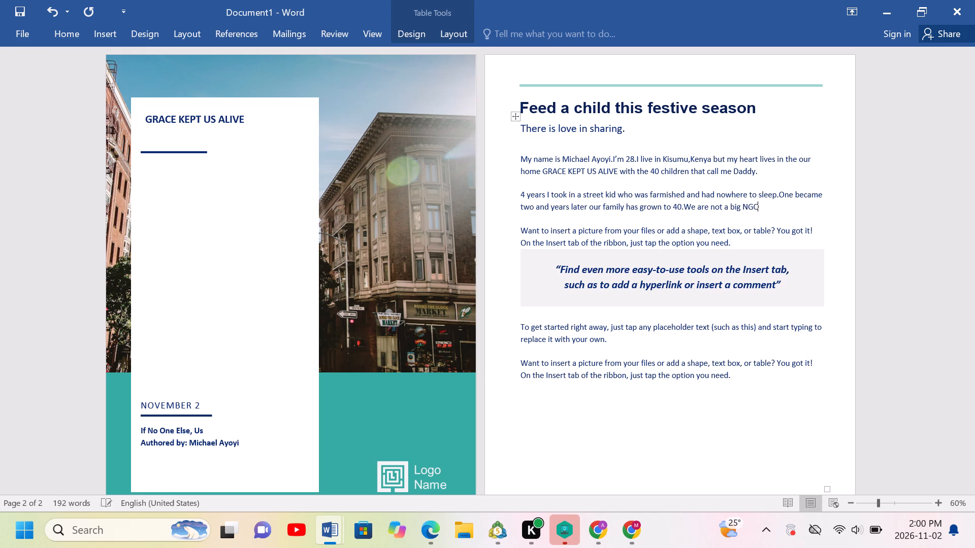
key("space")
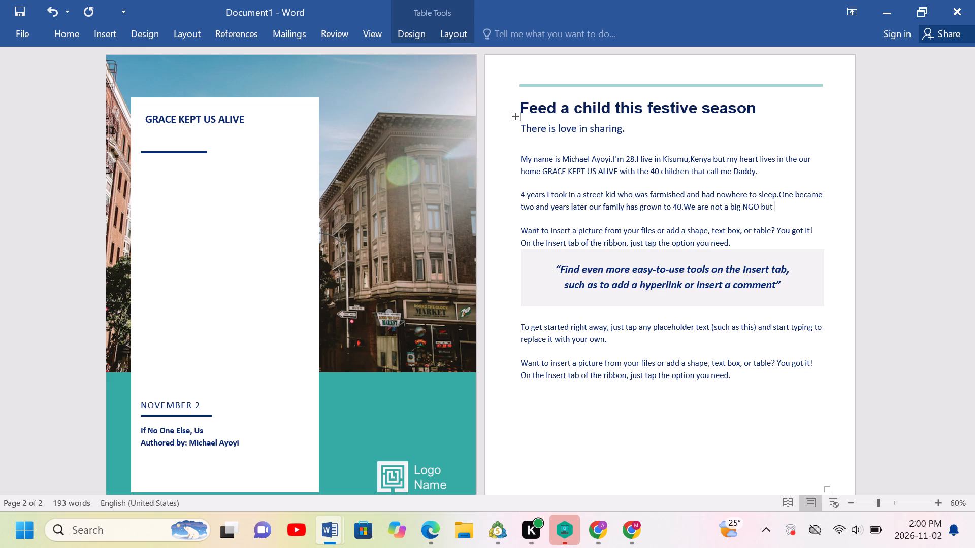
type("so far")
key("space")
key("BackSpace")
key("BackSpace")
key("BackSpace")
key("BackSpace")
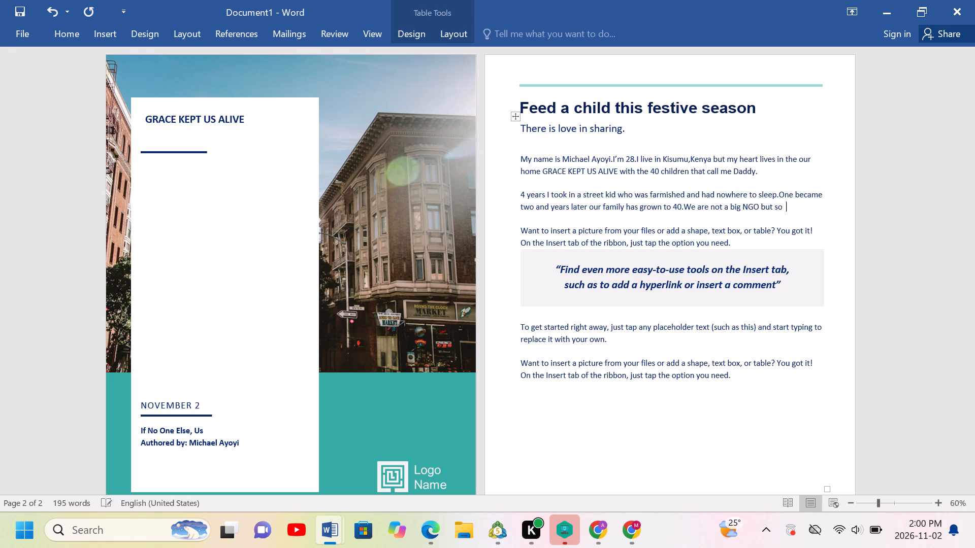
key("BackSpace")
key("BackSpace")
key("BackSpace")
Finish the NGO sentence after "but" with "it has been weighing down on us financially because of the economic crisis.".
type("it has been weighing")
key("space")
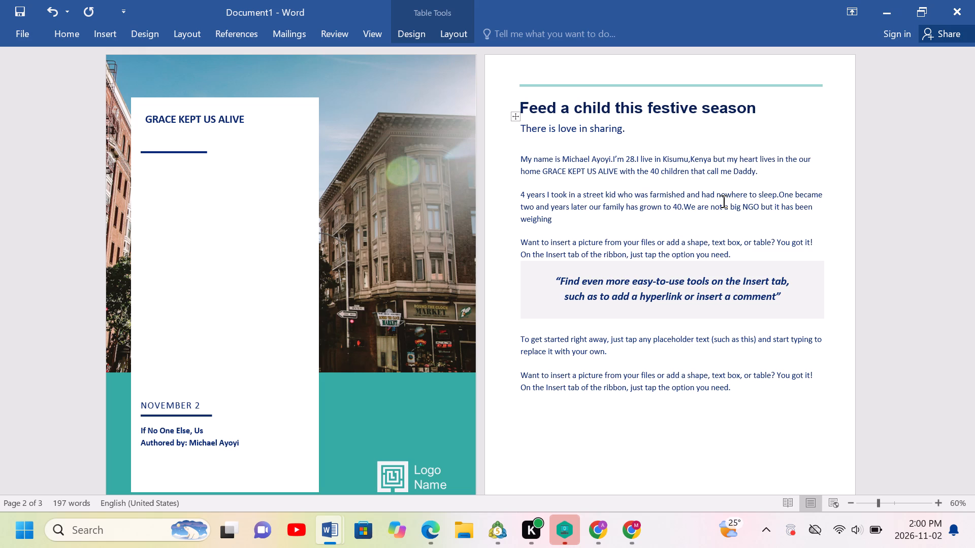
type("down on us")
key("space")
type("financially because")
key("space")
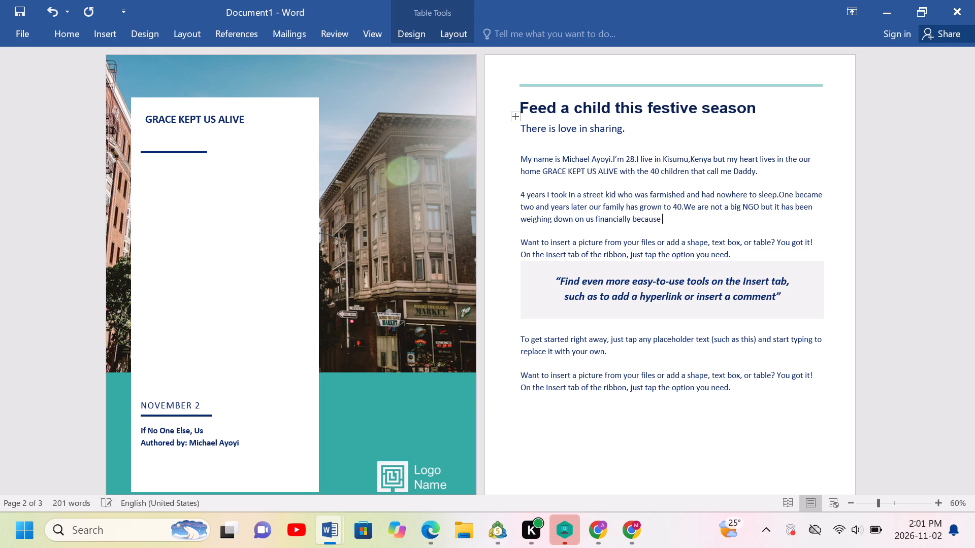
type("of the economic")
key("space")
type("crisis")
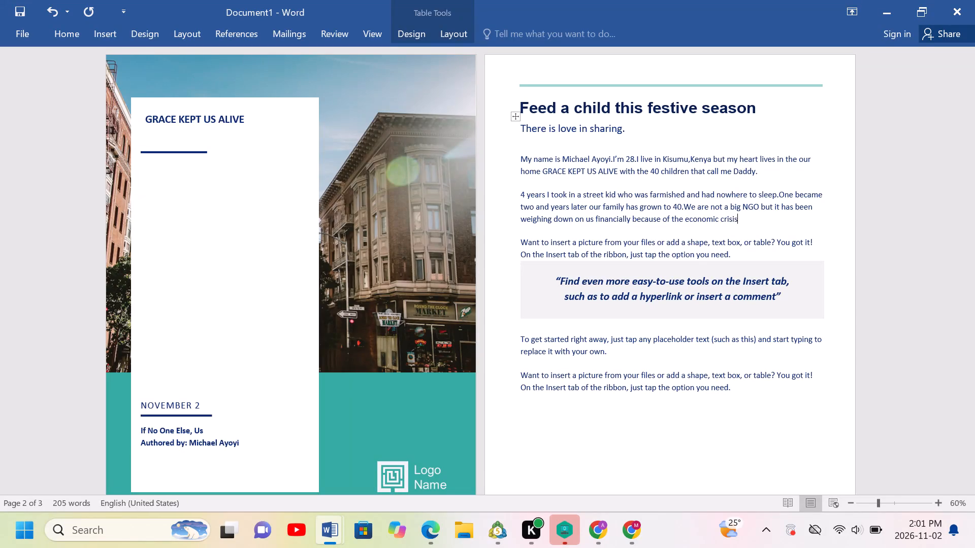
key("space")
key("BackSpace")
key("period")
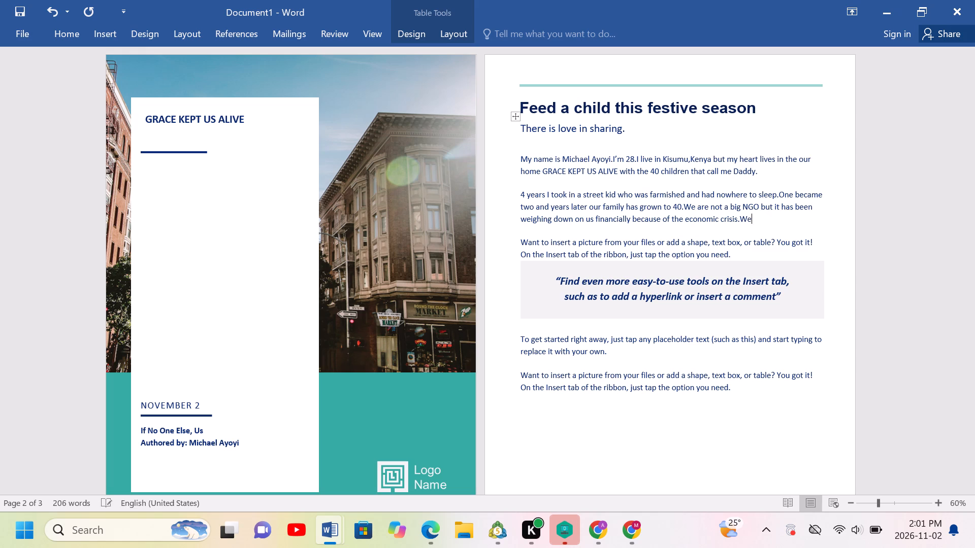
Complete the last sentence of the second body paragraph so it reads "We need some support.".
type("some")
key("space")
type("support")
key("comma")
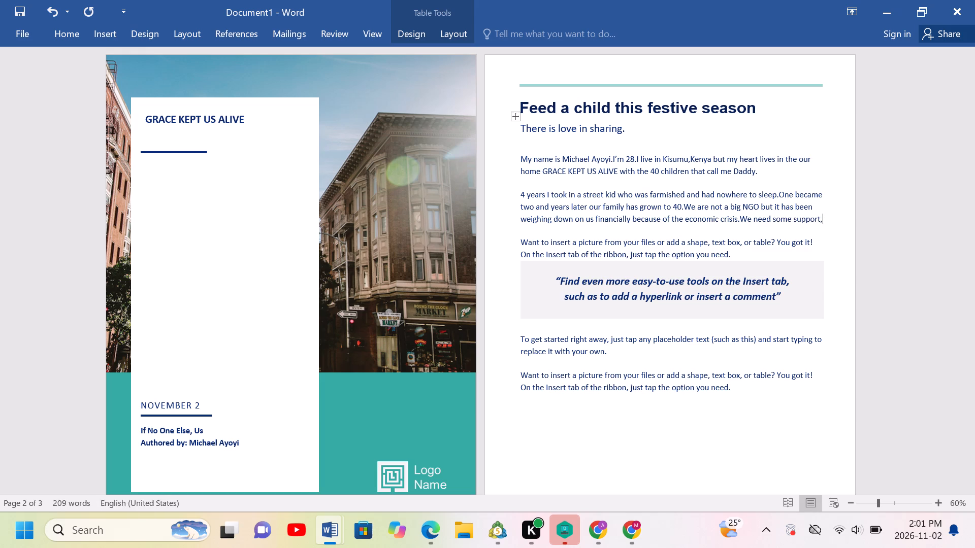
key("BackSpace")
key("period")
Delete the "Want to insert a picture" placeholder paragraph directly above the quote box on page 2.
left_click(754, 251)
key("BackSpace")
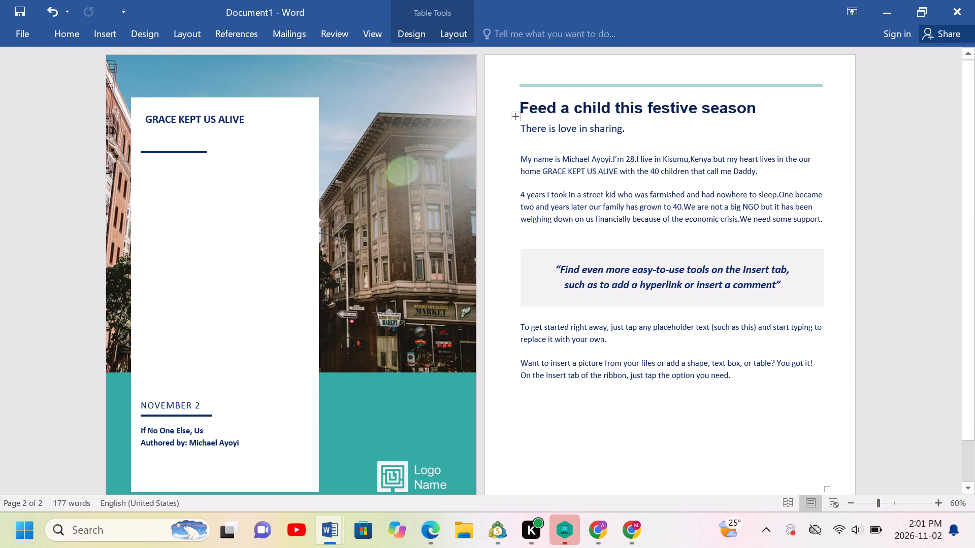
Replace "but" after "We are not a big NGO" with "however," in the second body paragraph.
left_click(771, 207)
key("BackSpace")
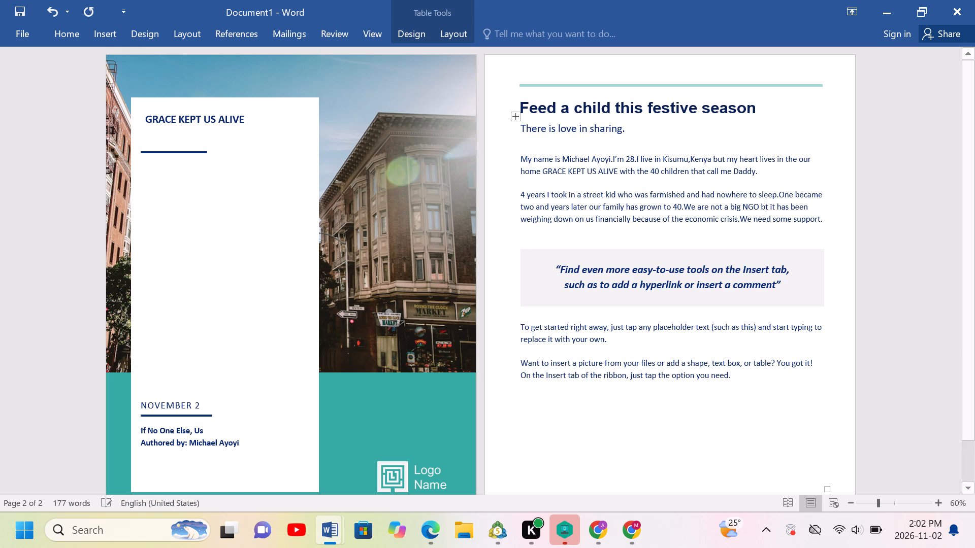
key("BackSpace")
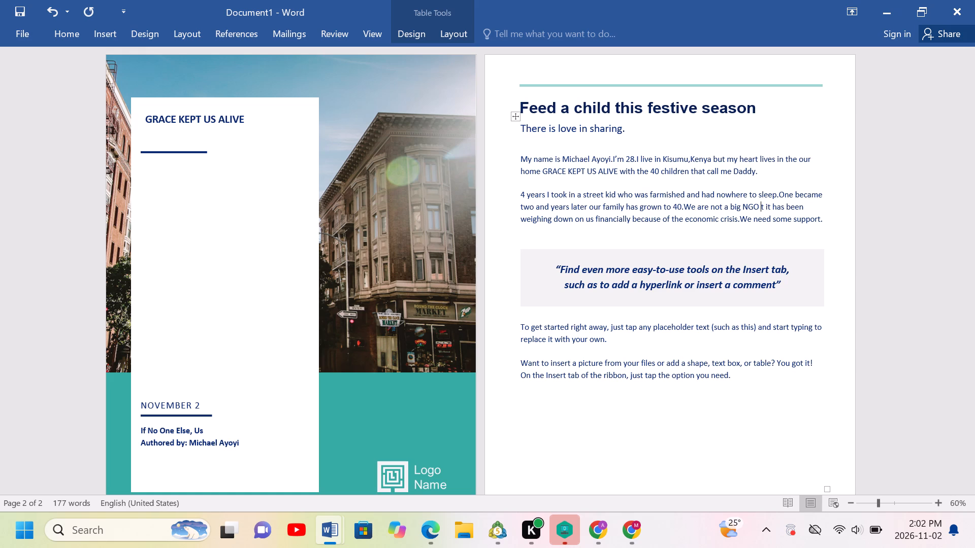
left_click(763, 203)
key("BackSpace")
type("however")
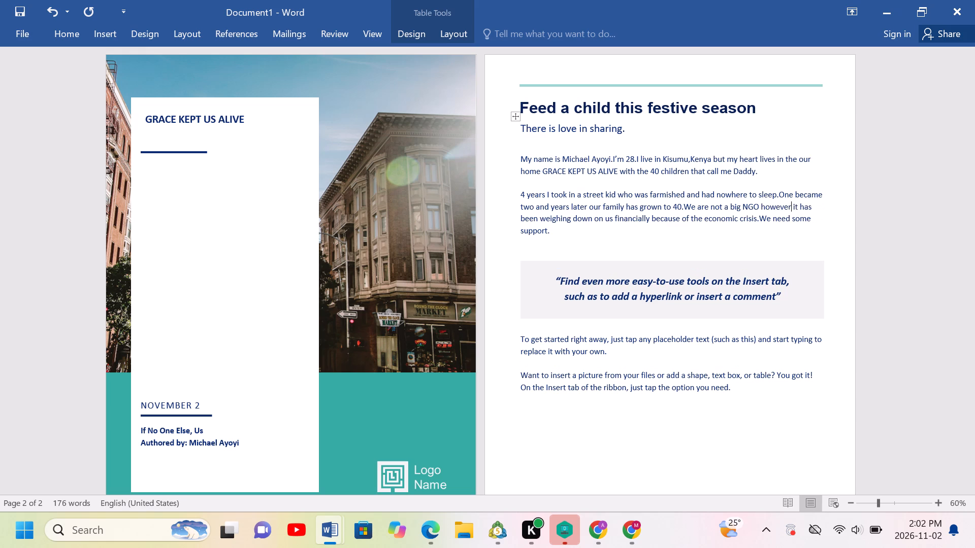
key("comma")
left_click(585, 230)
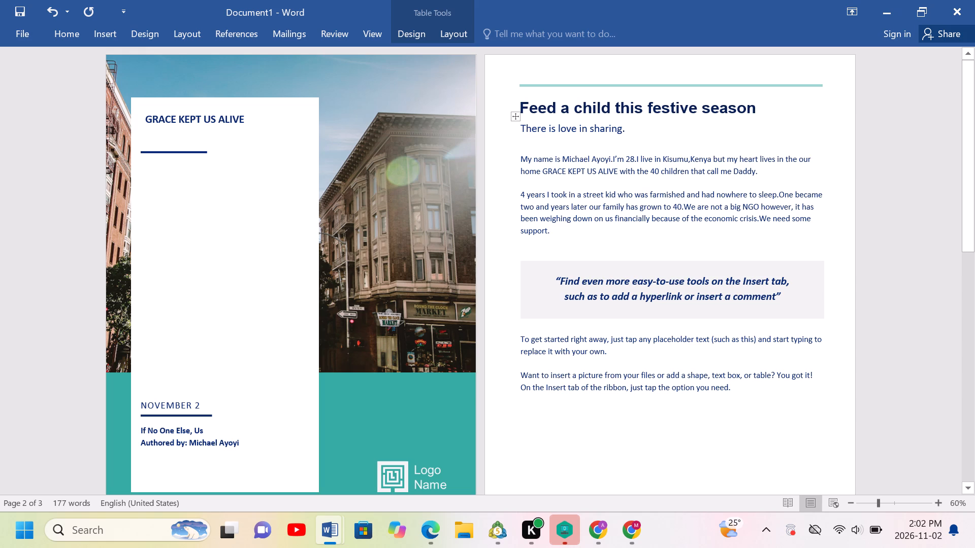
Clear the placeholder sentence "Find even more easy-to-use tools…" from the quote box, keeping only its quotation marks.
left_click(777, 293)
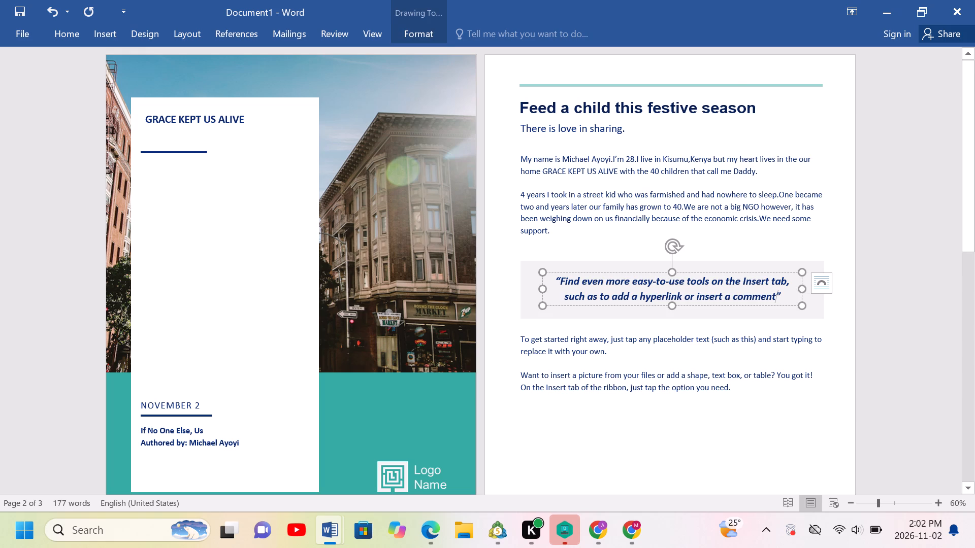
key("BackSpace")
key("BackSpace")
key("BackSpace")
key("BackSpace")
key("BackSpace")
key("BackSpace")
key("BackSpace")
key("BackSpace")
key("BackSpace")
key("BackSpace")
key("BackSpace")
key("BackSpace")
key("BackSpace")
key("BackSpace")
key("BackSpace")
key("BackSpace")
key("BackSpace")
key("BackSpace")
key("BackSpace")
key("BackSpace")
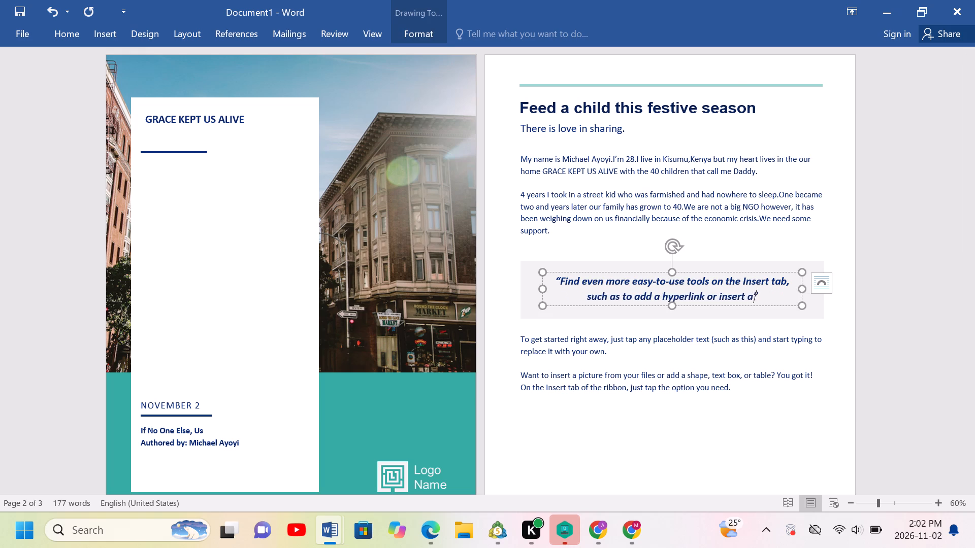
key("BackSpace")
key("BackSpace")
key("BackSpace")
key("BackSpace")
key("BackSpace")
key("BackSpace")
key("BackSpace")
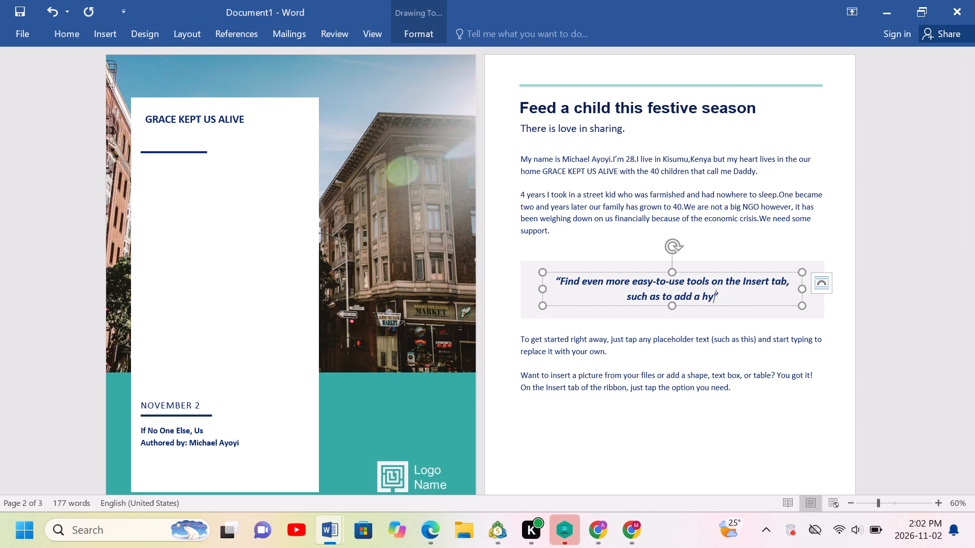
key("BackSpace")
key("BackSpace")
key("BackSpace")
key("BackSpace")
key("BackSpace")
key("BackSpace")
key("BackSpace")
key("BackSpace")
key("BackSpace")
key("BackSpace")
key("BackSpace")
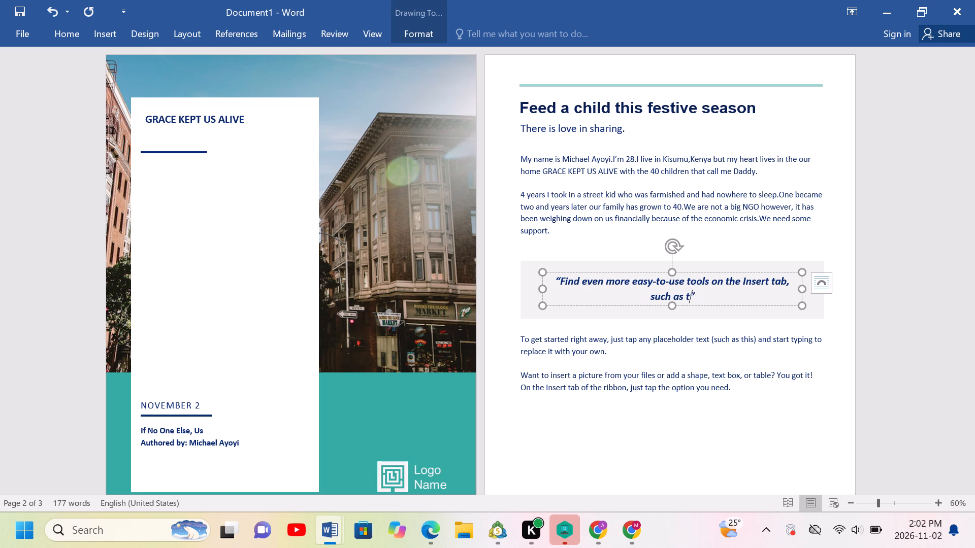
key("BackSpace")
key("BackSpace")
key("BackSpace")
key("BackSpace")
key("BackSpace")
key("BackSpace")
key("BackSpace")
key("BackSpace")
key("BackSpace")
key("BackSpace")
key("BackSpace")
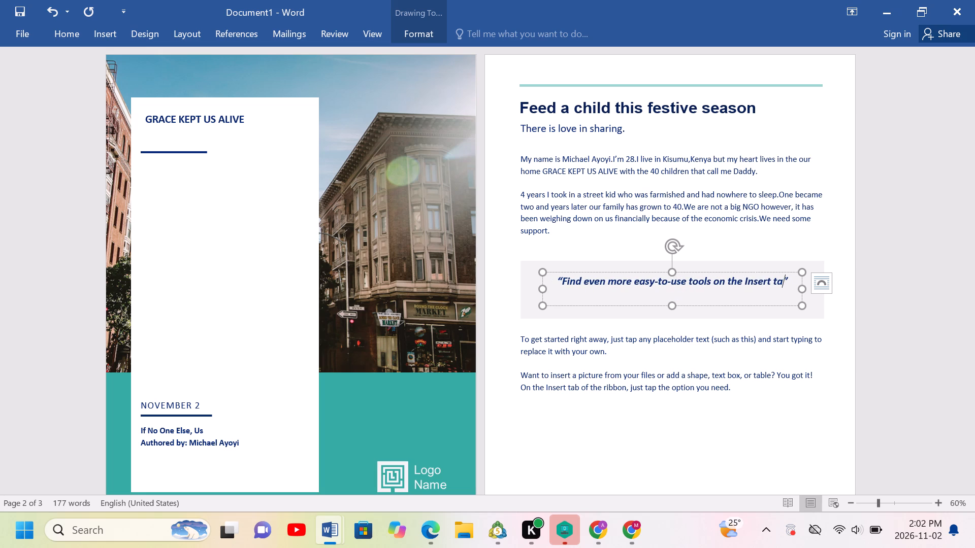
key("BackSpace")
key("BackSpace")
key("BackSpace")
key("BackSpace")
key("BackSpace")
key("BackSpace")
key("BackSpace")
key("BackSpace")
key("BackSpace")
key("BackSpace")
key("BackSpace")
key("BackSpace")
key("BackSpace")
key("BackSpace")
key("BackSpace")
key("BackSpace")
key("BackSpace")
key("BackSpace")
key("BackSpace")
key("BackSpace")
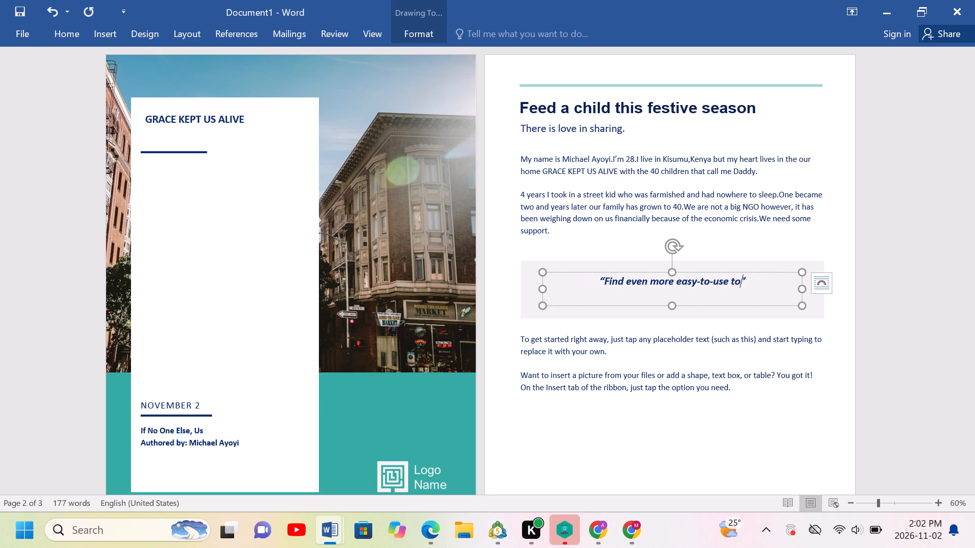
key("BackSpace")
key("BackSpace")
key("BackSpace")
key("BackSpace")
key("BackSpace")
key("BackSpace")
key("BackSpace")
key("BackSpace")
key("BackSpace")
key("BackSpace")
key("BackSpace")
key("BackSpace")
key("BackSpace")
key("BackSpace")
key("BackSpace")
key("BackSpace")
key("BackSpace")
key("BackSpace")
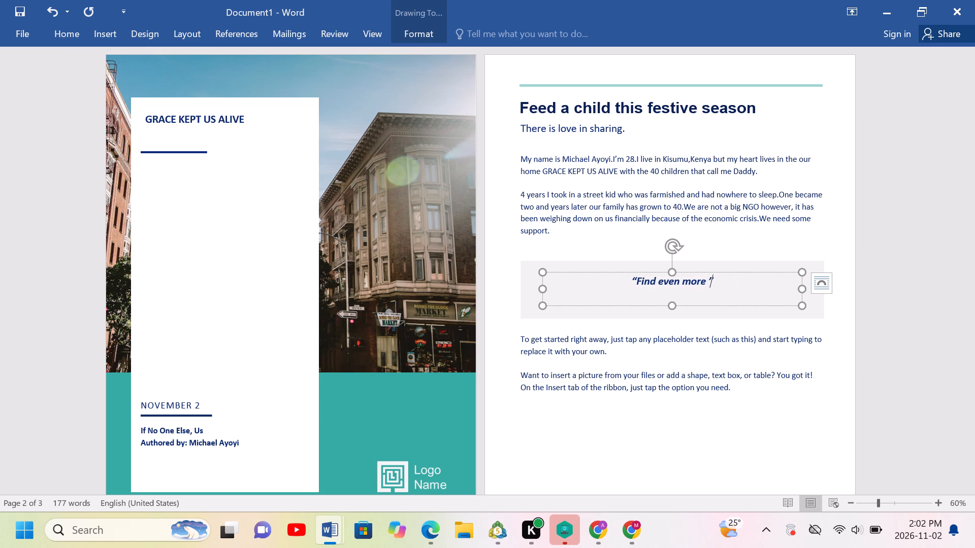
key("BackSpace")
key("BackSpace")
key("BackSpace")
key("BackSpace")
key("BackSpace")
key("BackSpace")
key("BackSpace")
key("BackSpace")
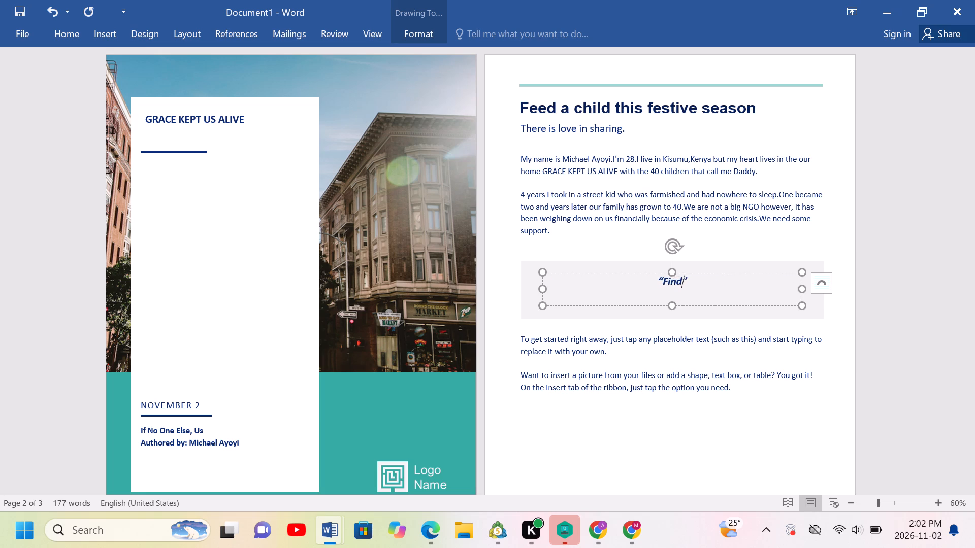
key("BackSpace")
key("BackSpace")
key("BackSpace")
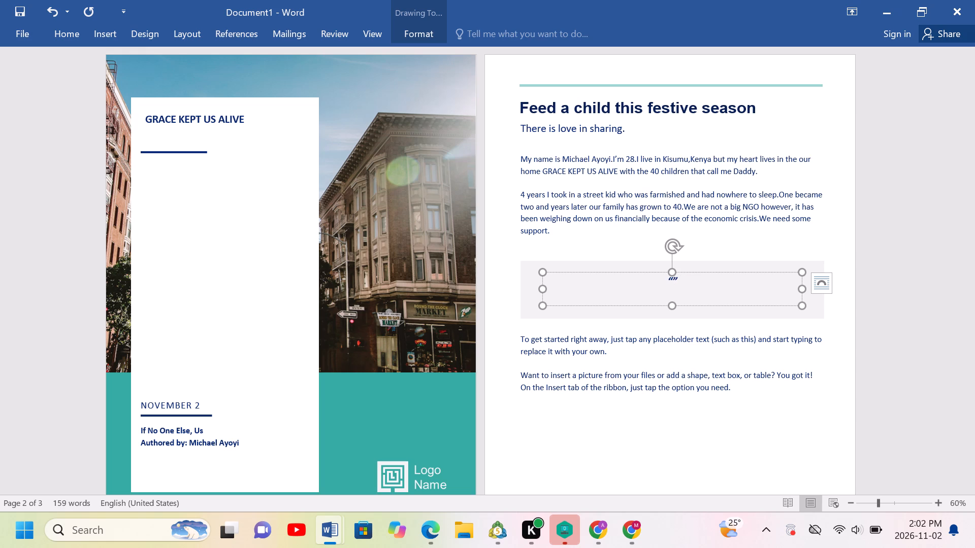
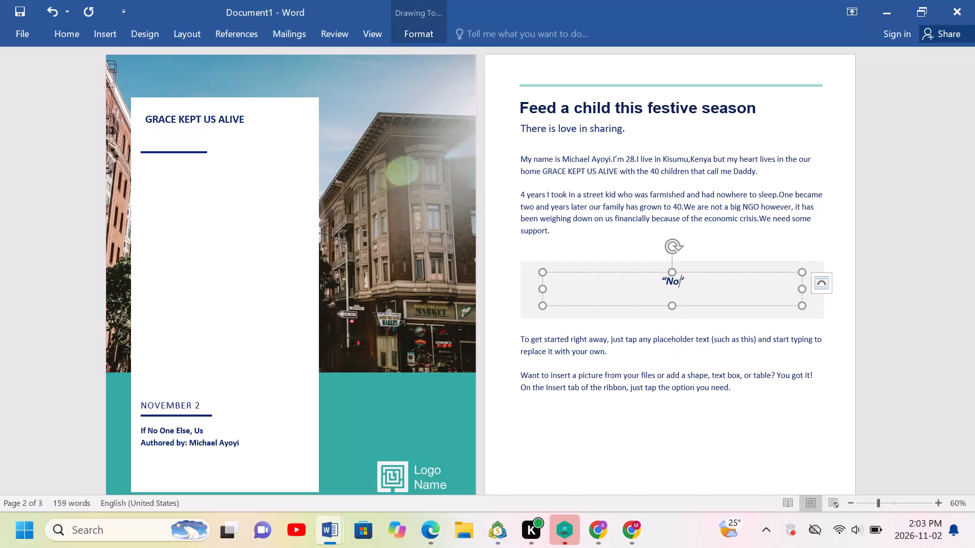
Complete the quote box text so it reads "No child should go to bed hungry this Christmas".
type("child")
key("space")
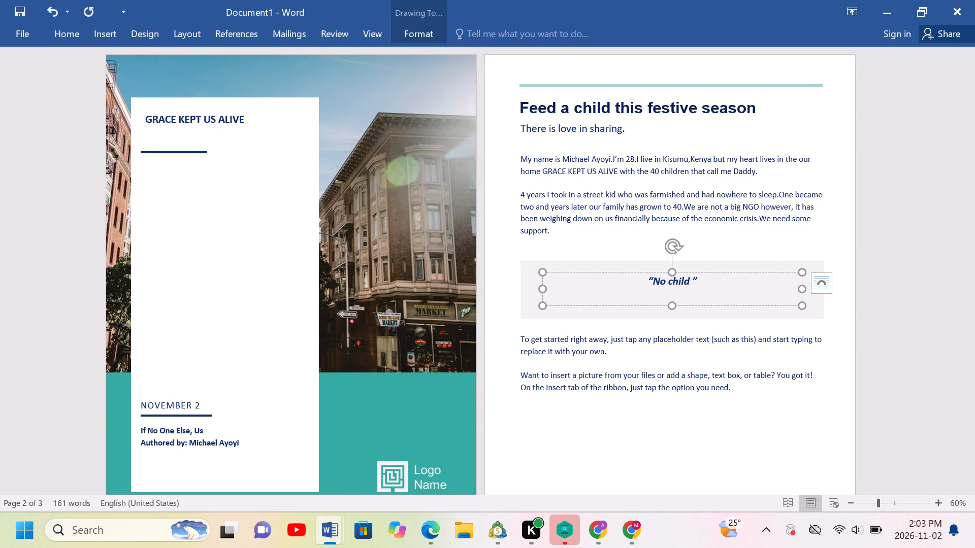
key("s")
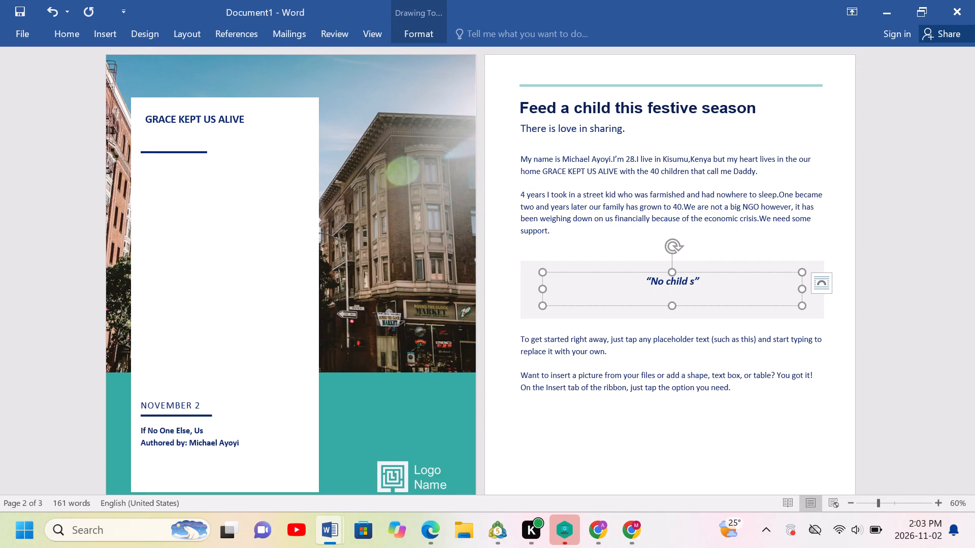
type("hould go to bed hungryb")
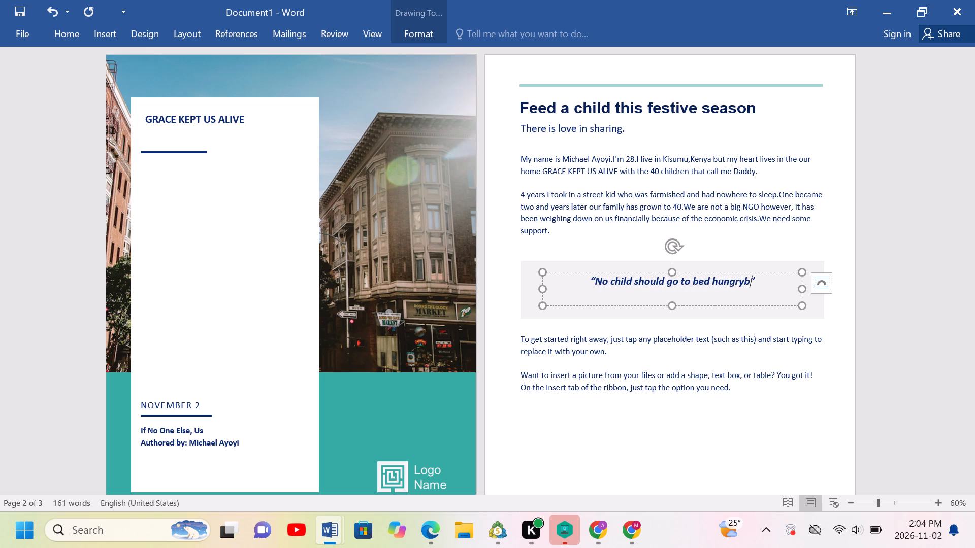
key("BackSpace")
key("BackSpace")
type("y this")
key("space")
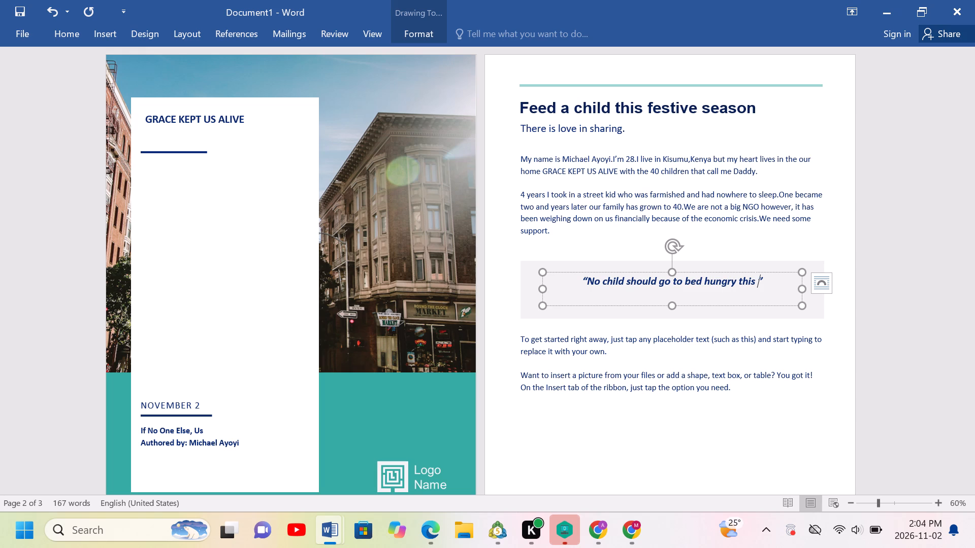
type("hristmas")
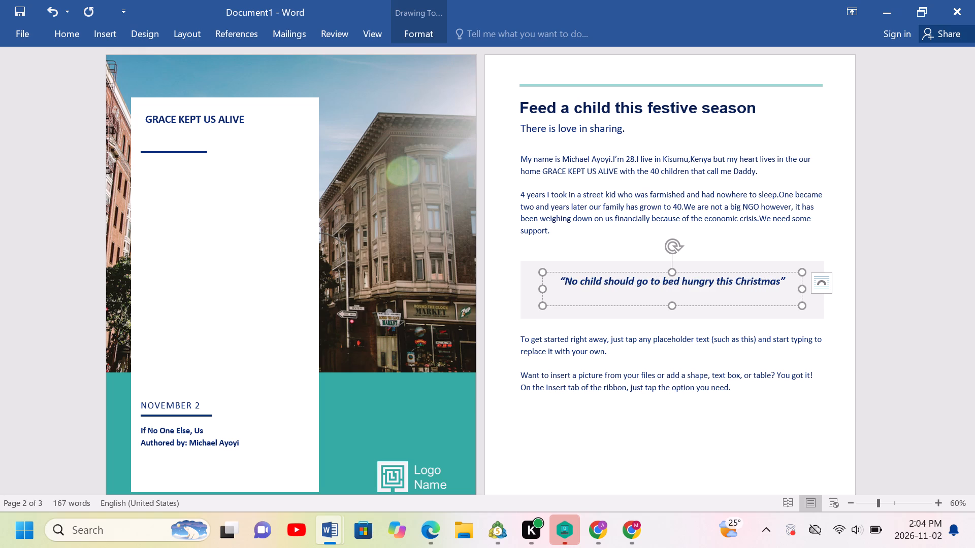
Add a paragraph after the second body paragraph on page 2 reading "Food prices have doubled, and our budget did the same.".
left_click(741, 392)
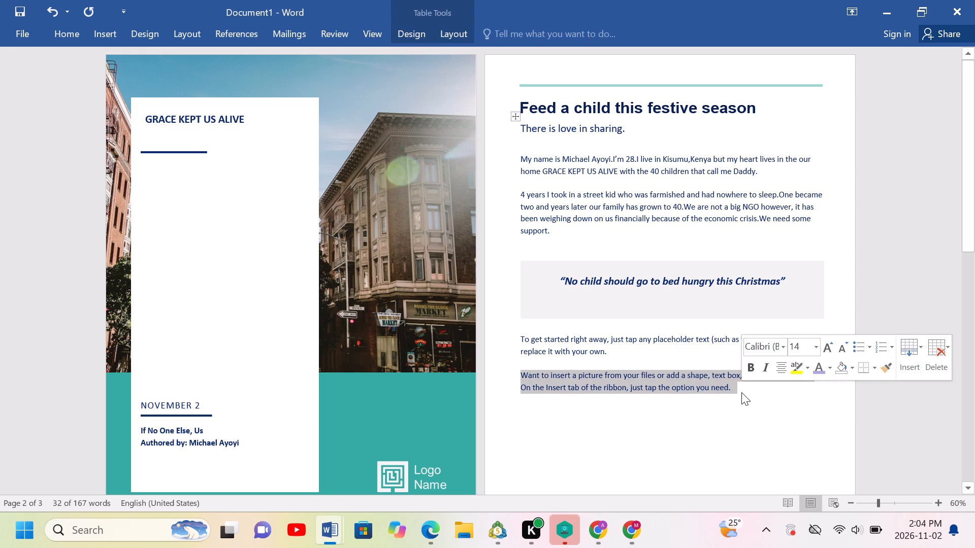
left_click(570, 233)
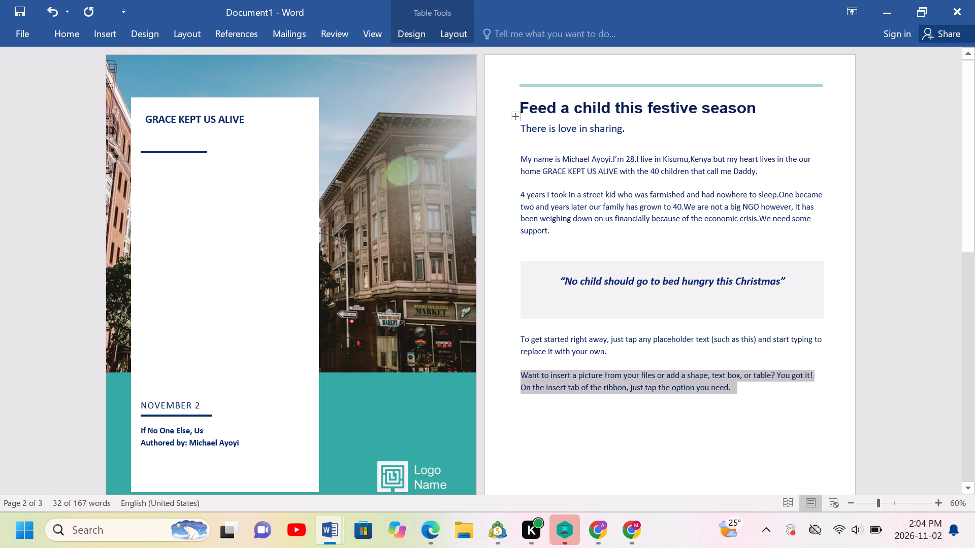
key("Return")
key("Return")
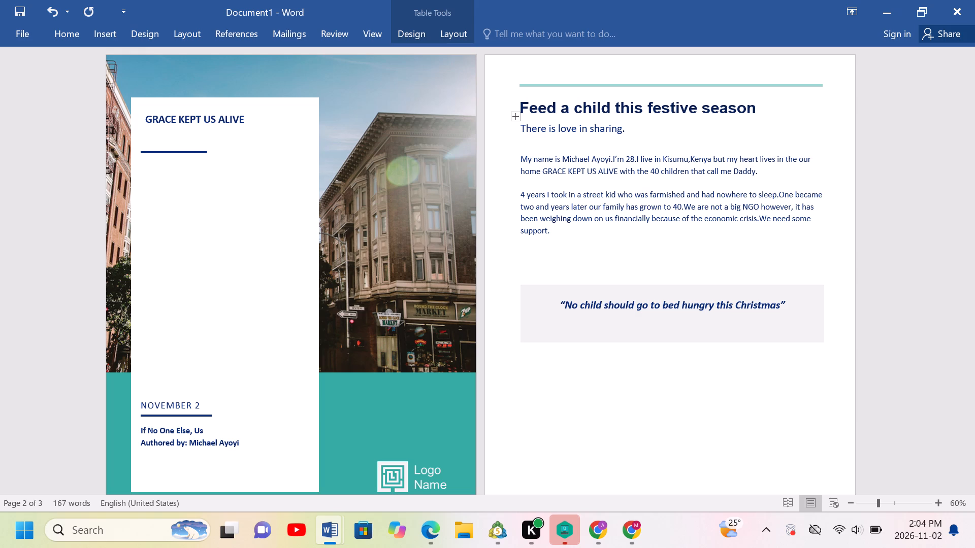
key("f")
key("BackSpace")
key("comma")
key("space")
type("and")
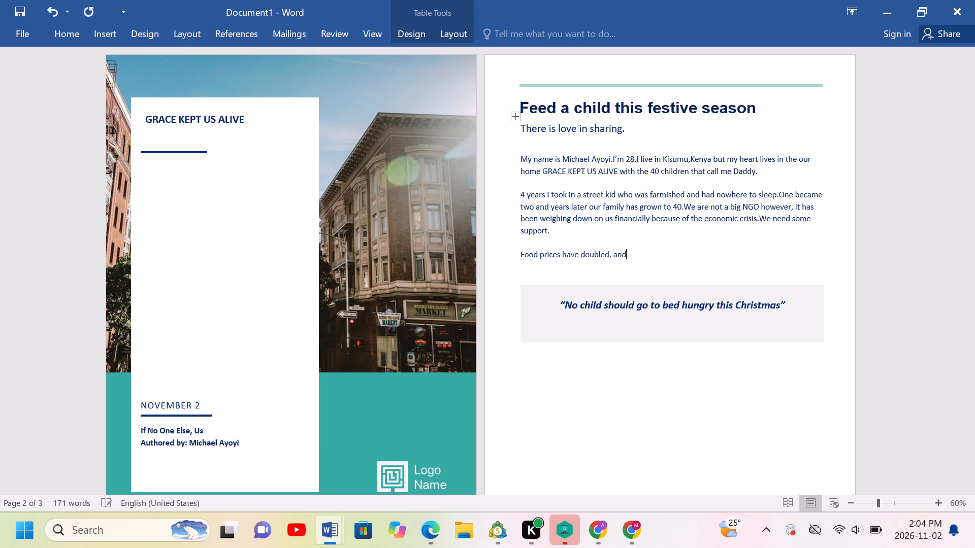
key("space")
type("our budget")
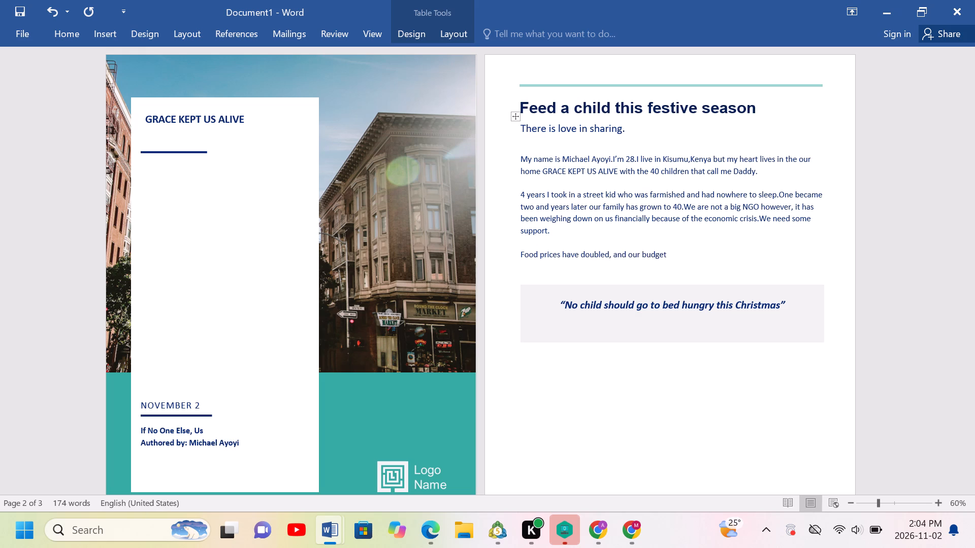
key("space")
type("did the same.")
Add another paragraph above the quote box reading "One plate. One child. One Christmas they will never forget.".
key("Return")
key("Return")
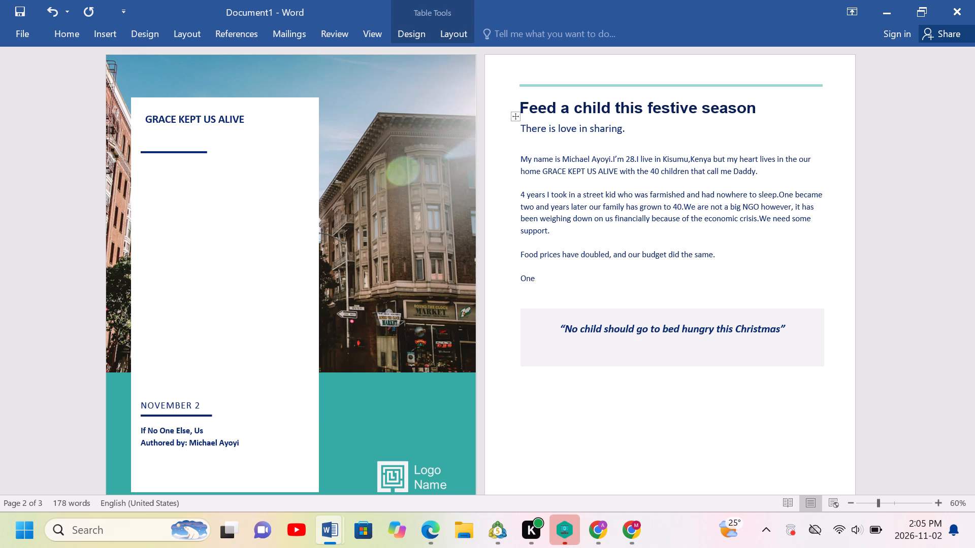
type("plate.")
key("space")
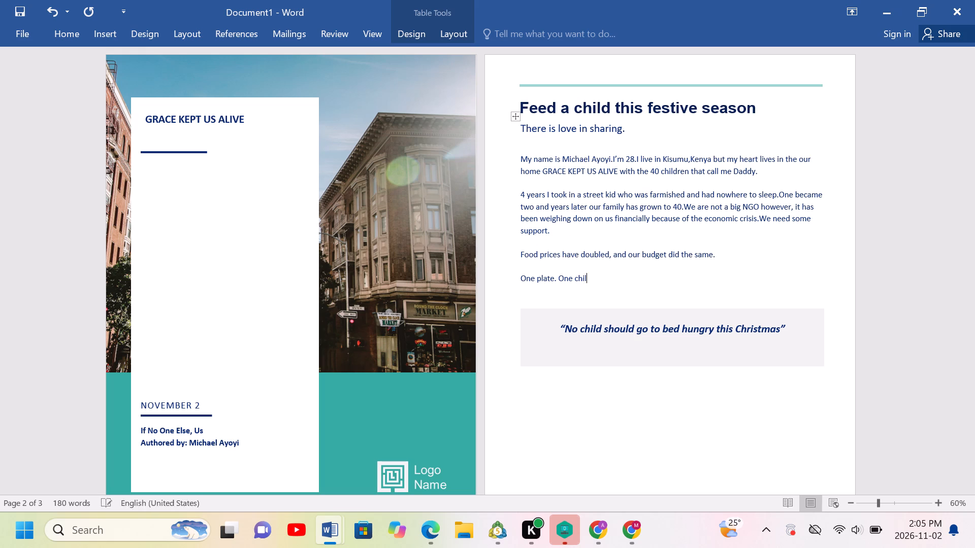
key("BackSpace")
type("d.")
key("space")
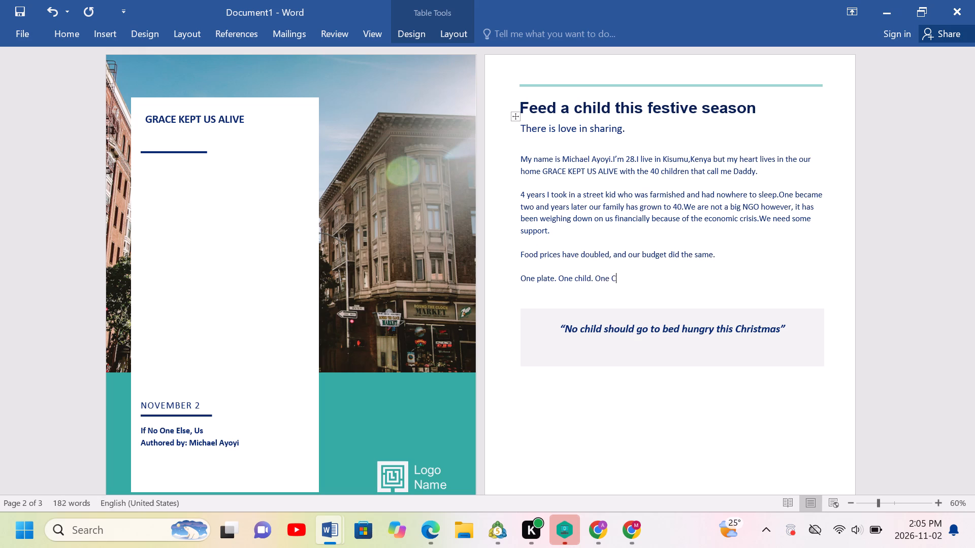
type("isn")
key("BackSpace")
type("tmas")
key("space")
key("BackSpace")
type(".")
key("space")
key("BackSpace")
key("BackSpace")
key("space")
type("they will never forget")
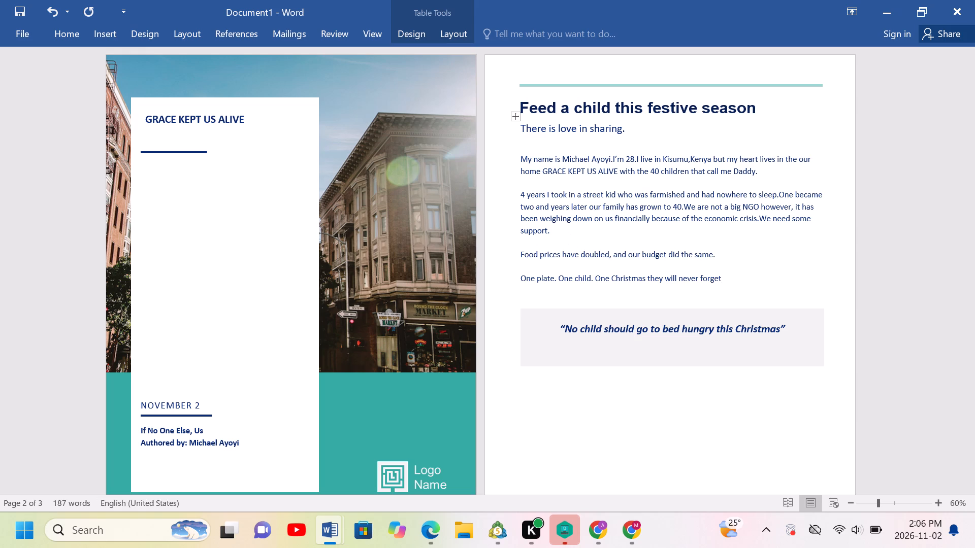
key("period")
Clear the "No child should go to bed hungry this Christmas" wording from the quote box, keeping its quotation marks and the final "s".
scroll(568, 359, "down", 3)
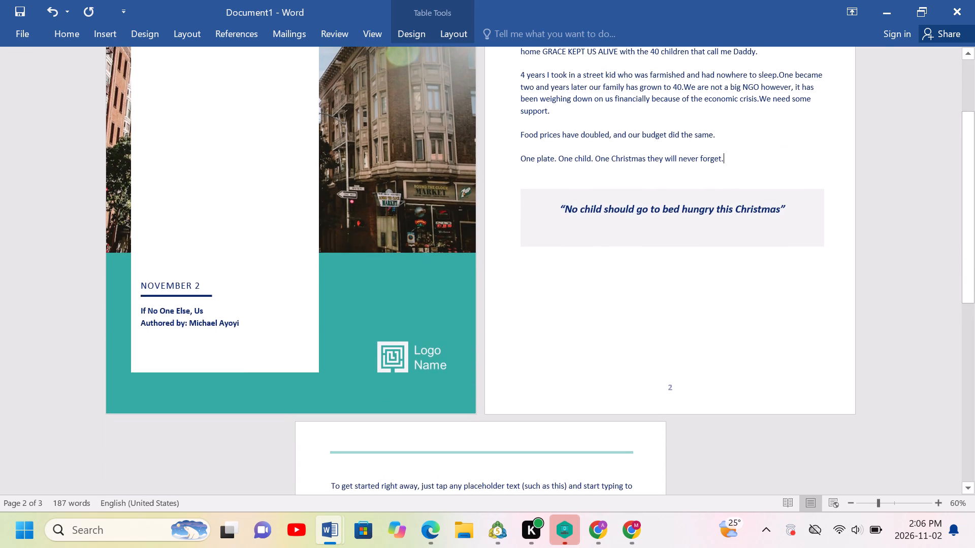
scroll(568, 359, "up", 3)
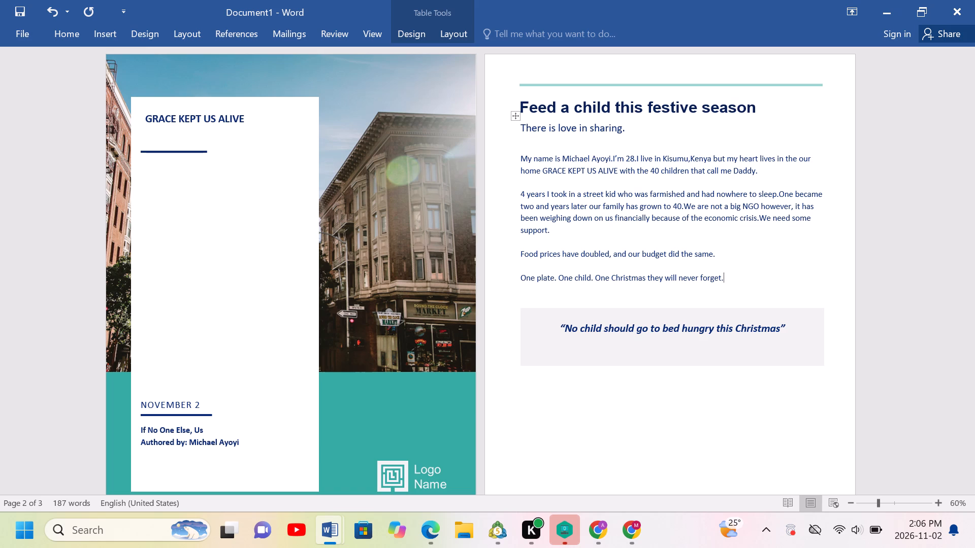
left_click(780, 328)
key("BackSpace")
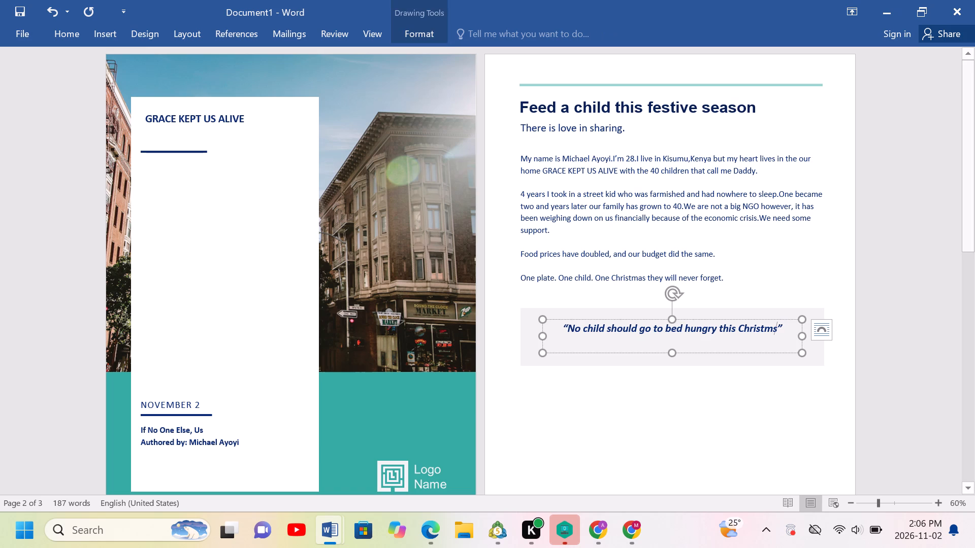
key("BackSpace")
key("BackSpace")
key("BackSpace")
key("BackSpace")
key("BackSpace")
key("BackSpace")
key("BackSpace")
key("BackSpace")
key("BackSpace")
key("BackSpace")
key("BackSpace")
key("BackSpace")
key("BackSpace")
key("BackSpace")
key("BackSpace")
key("BackSpace")
key("BackSpace")
key("BackSpace")
key("BackSpace")
key("BackSpace")
key("BackSpace")
key("BackSpace")
key("BackSpace")
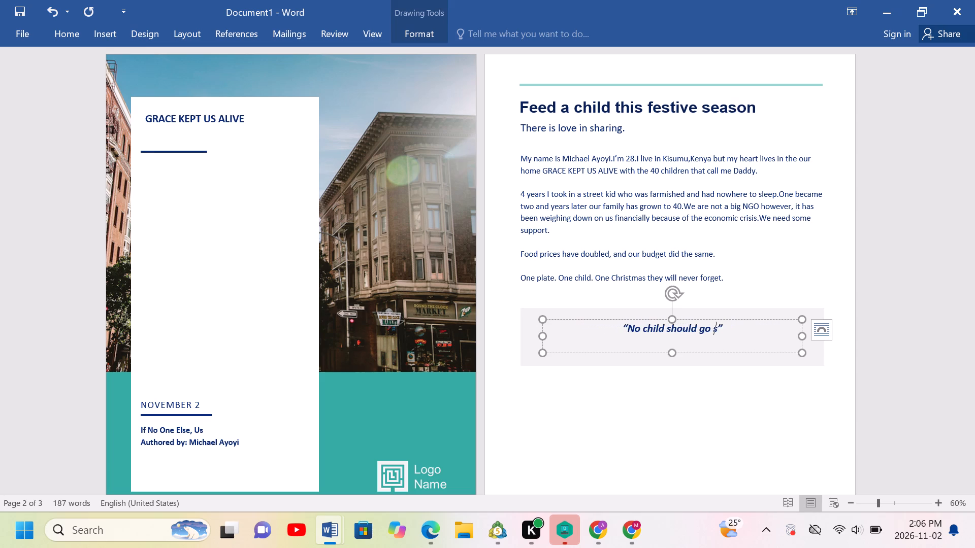
key("BackSpace")
key("BackSpace")
key("BackSpace")
key("BackSpace")
key("BackSpace")
key("BackSpace")
key("BackSpace")
key("BackSpace")
key("BackSpace")
key("BackSpace")
key("BackSpace")
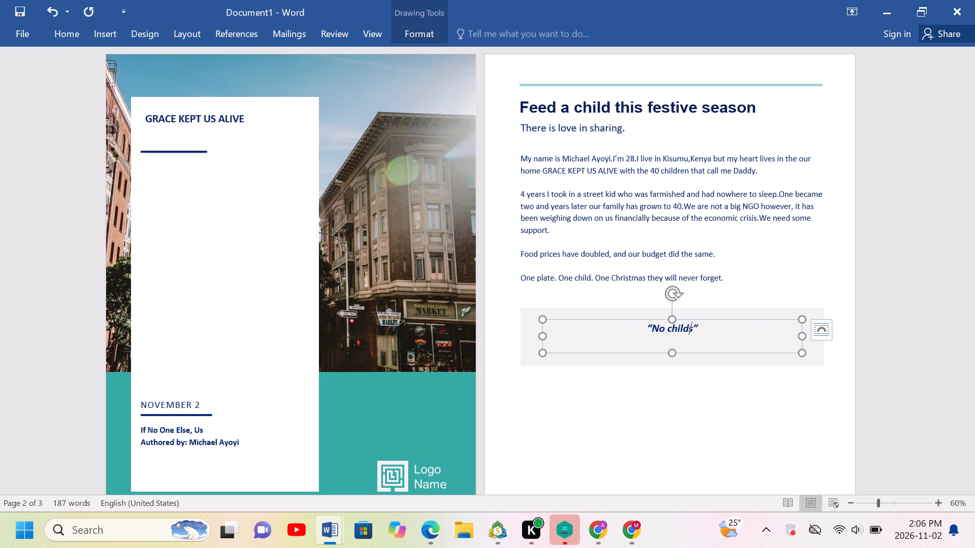
key("BackSpace")
key("BackSpace")
key("BackSpace")
key("BackSpace")
key("BackSpace")
key("BackSpace")
key("BackSpace")
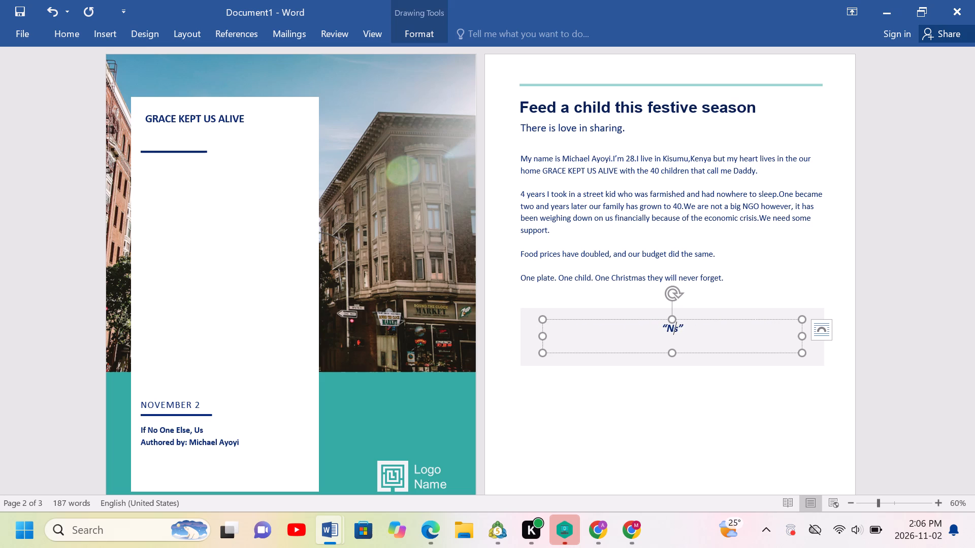
key("BackSpace")
Complete the quote box text on page 2 so it reads "Empty plates,full hearts?Not this Christmas".
key("m")
type("py")
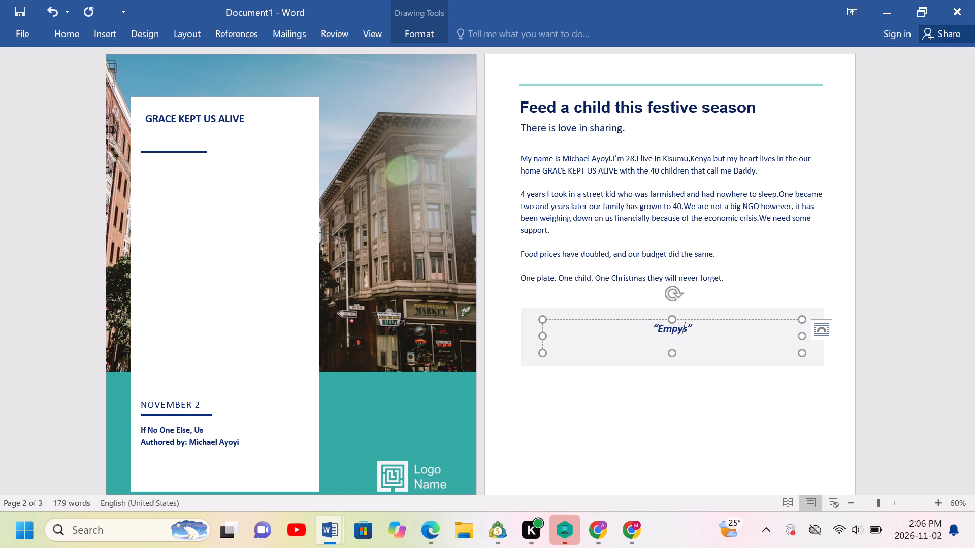
key("BackSpace")
type("ty")
key("space")
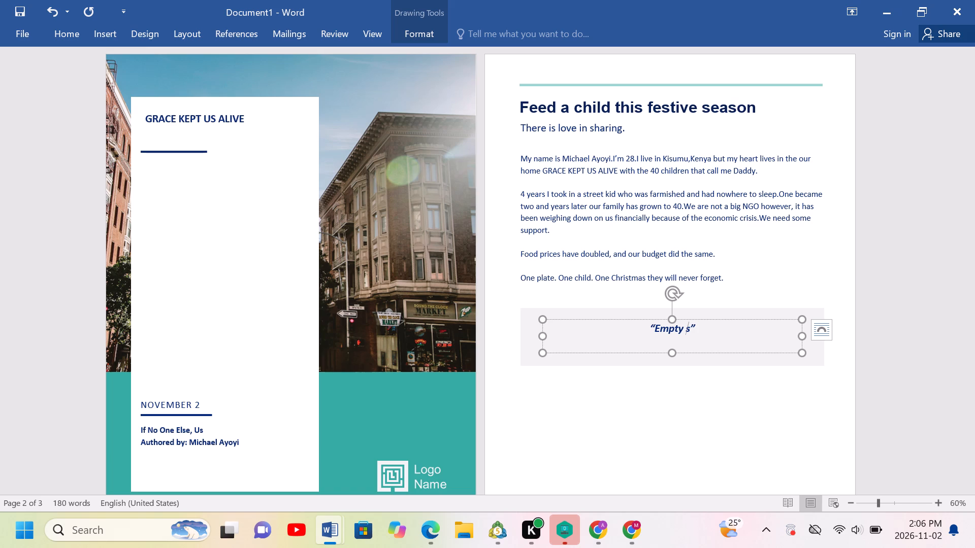
type("plates")
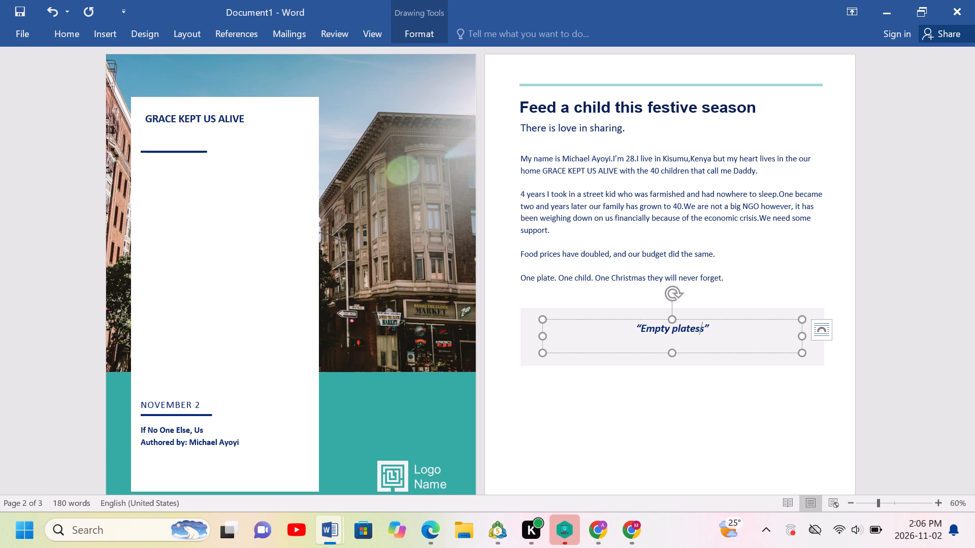
type(",full hearts")
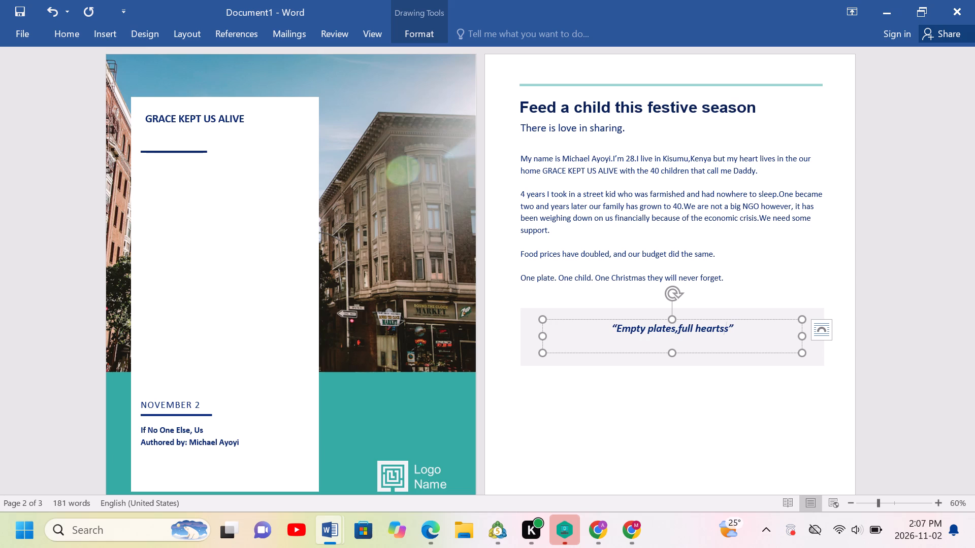
key("shift+question")
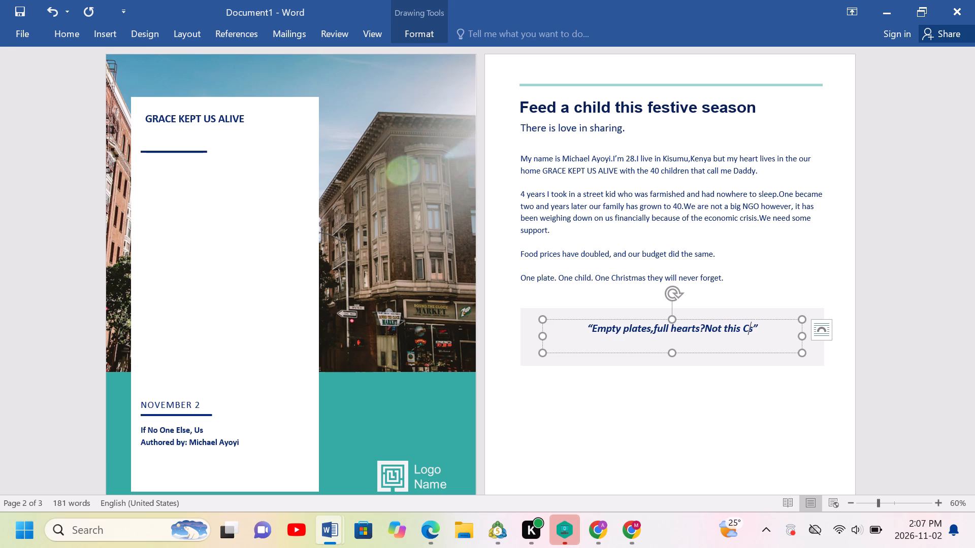
type("istma")
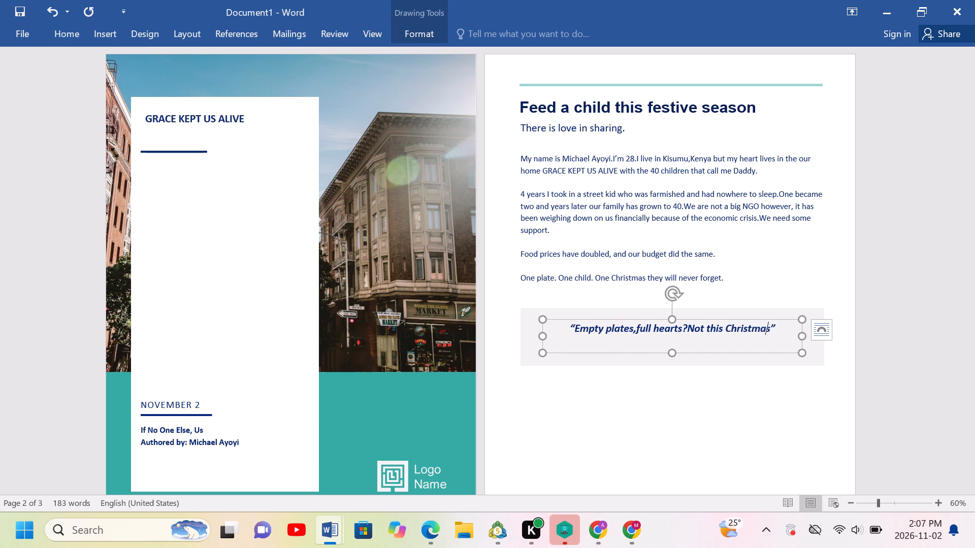
left_click(785, 394)
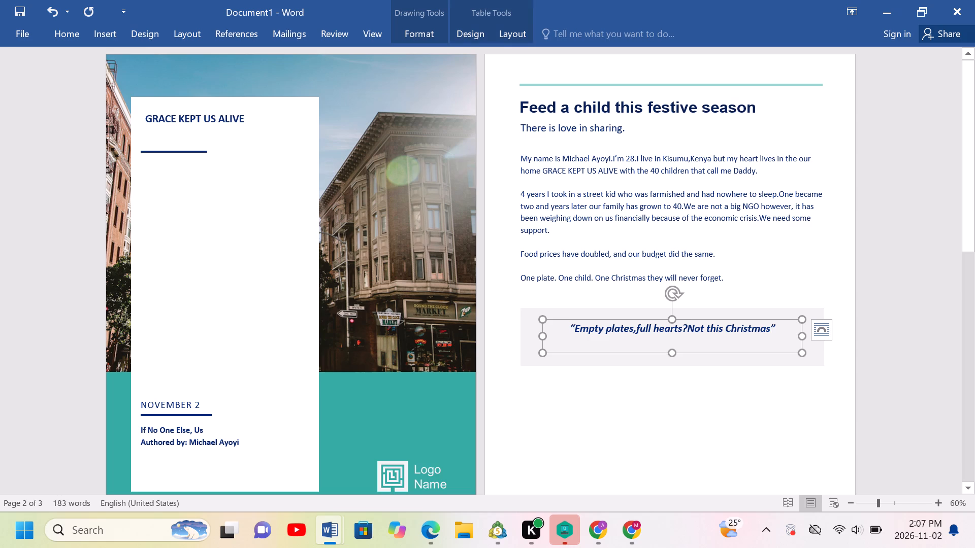
left_click(785, 394)
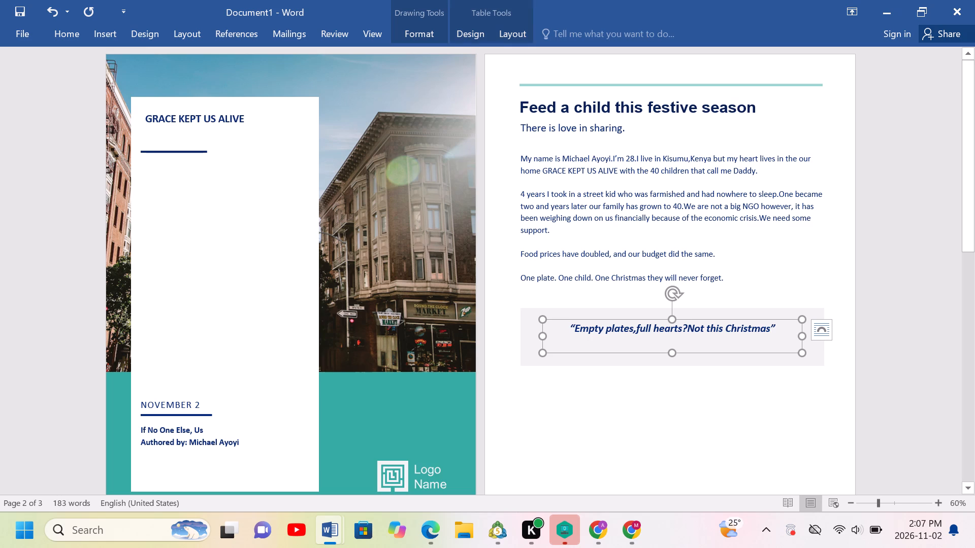
left_click(921, 372)
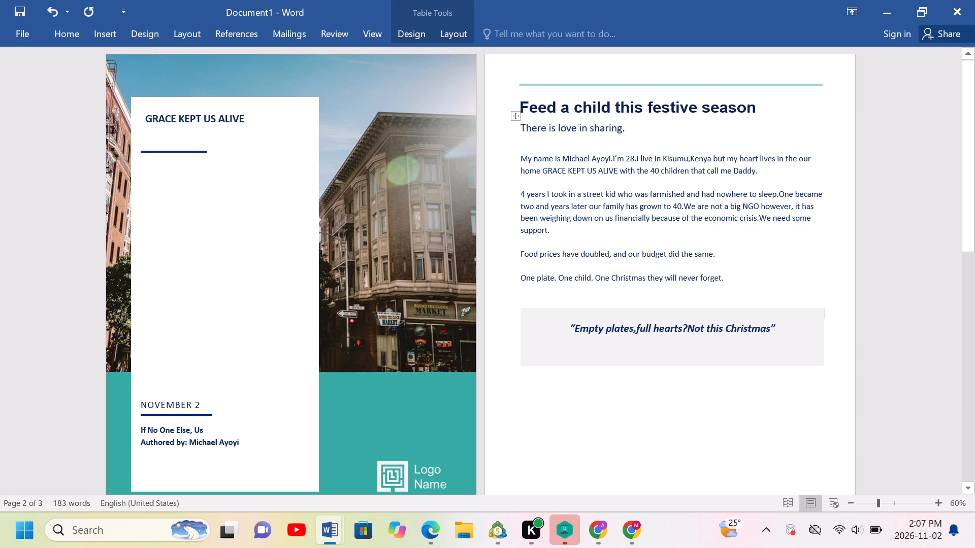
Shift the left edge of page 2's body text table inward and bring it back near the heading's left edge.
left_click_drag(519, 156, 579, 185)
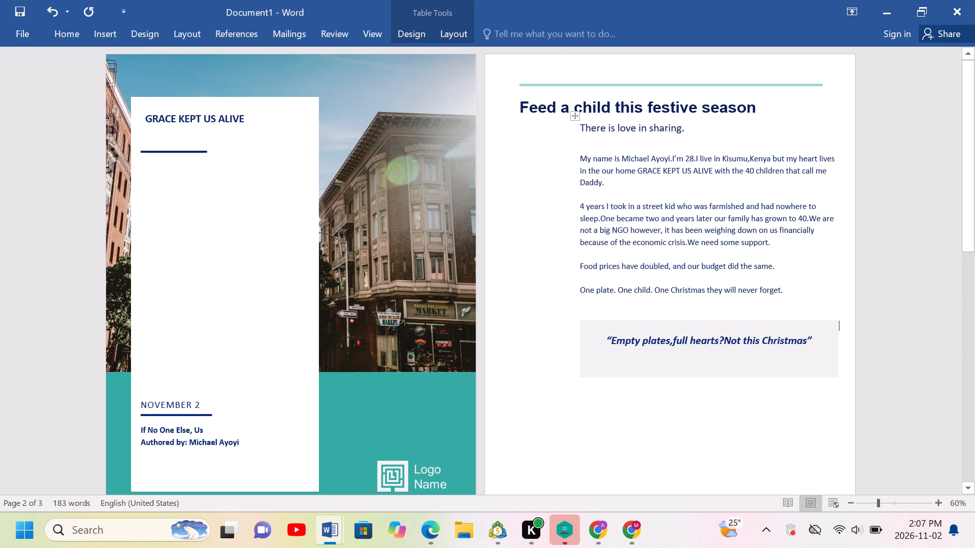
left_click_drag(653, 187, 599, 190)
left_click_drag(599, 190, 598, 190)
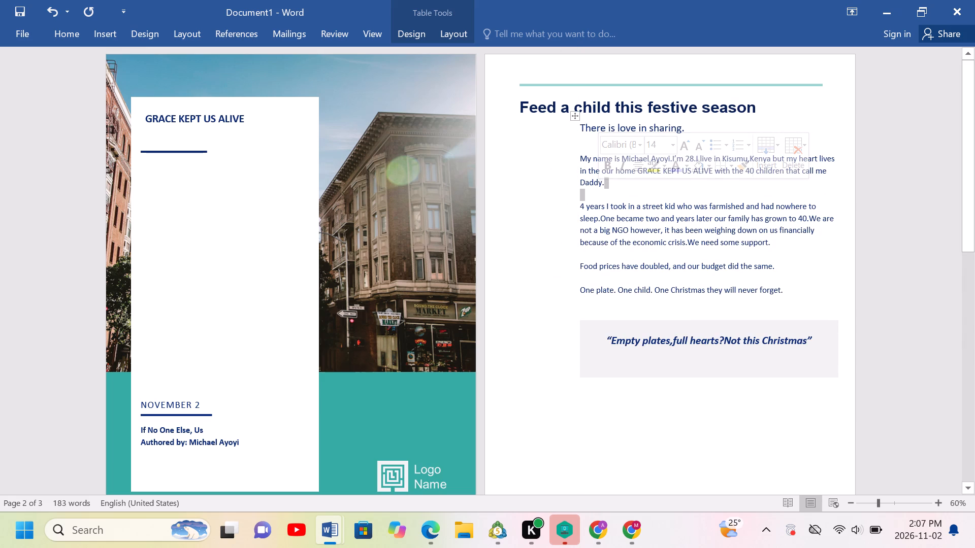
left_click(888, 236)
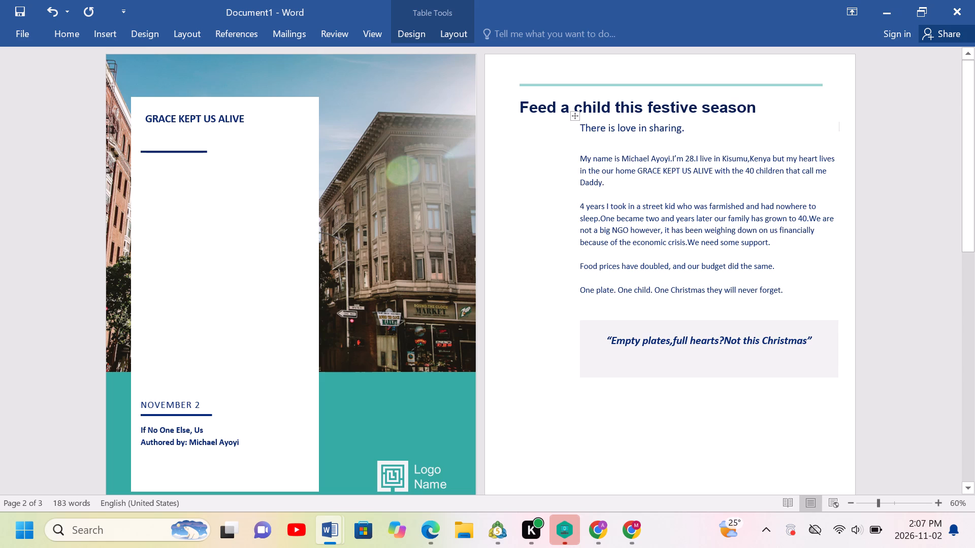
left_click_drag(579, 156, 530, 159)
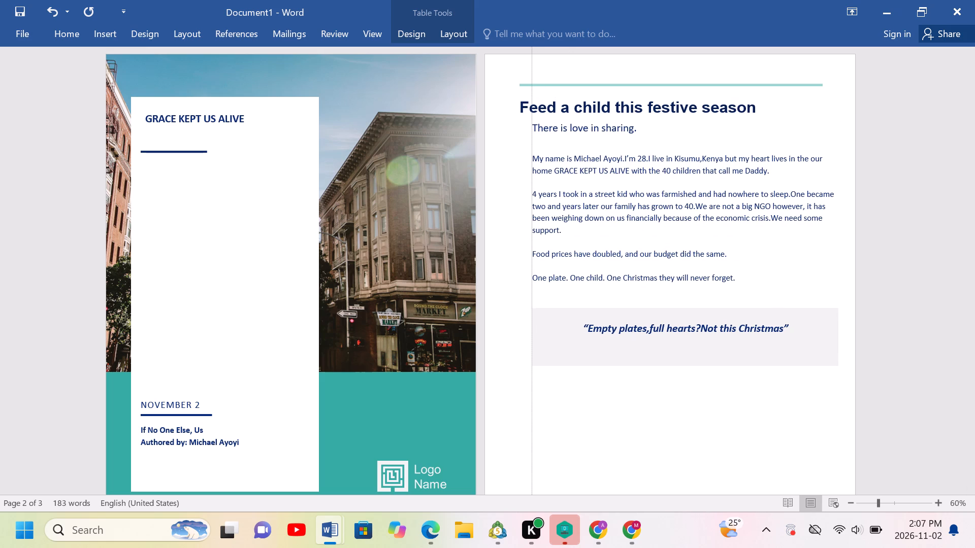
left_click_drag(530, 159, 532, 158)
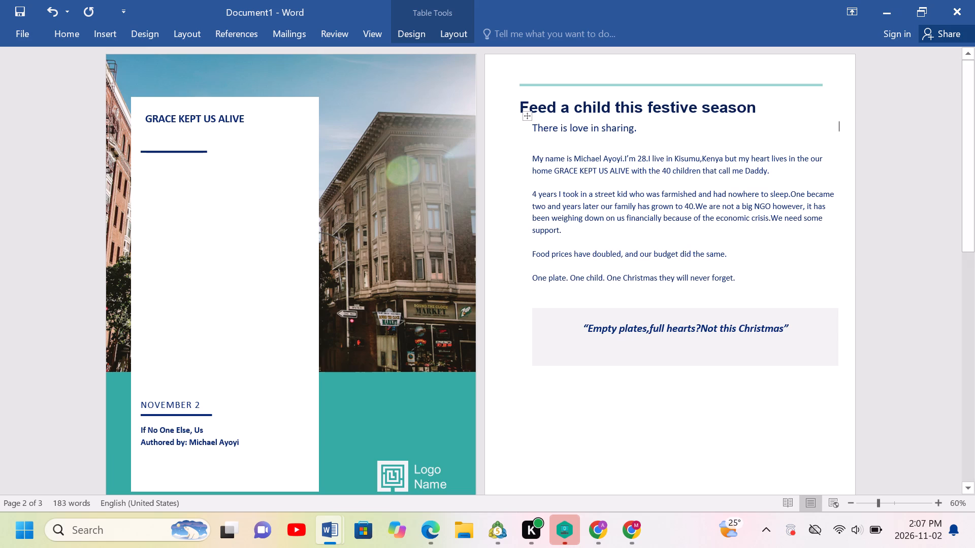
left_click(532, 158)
Set the font size of page 2's four body paragraphs, from "My name is" to "they will never forget.", to 18.
left_click_drag(602, 159, 659, 159)
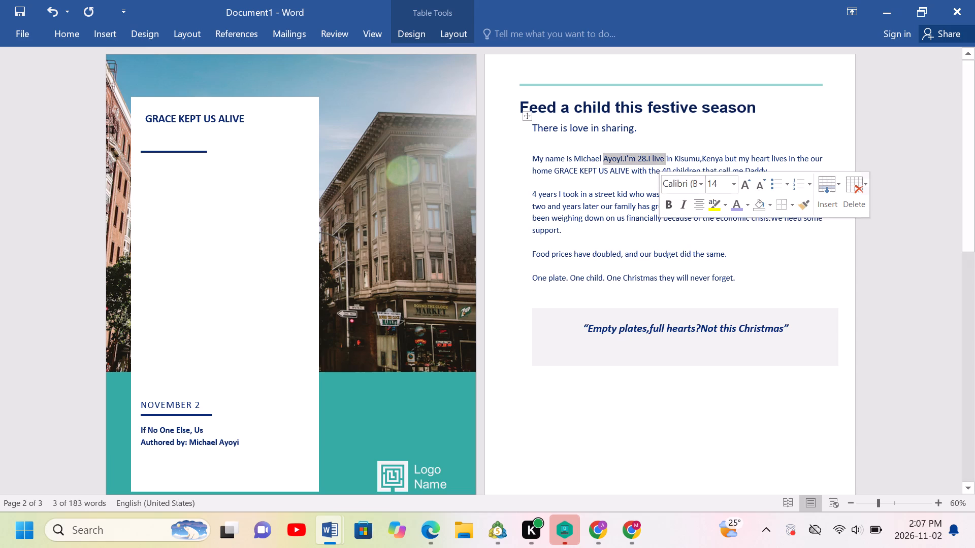
left_click(674, 128)
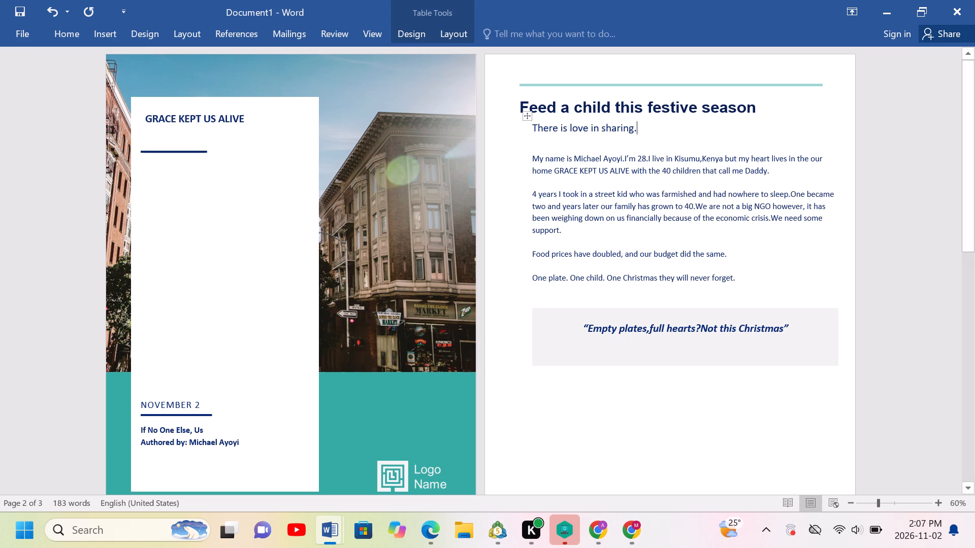
left_click_drag(534, 156, 572, 155)
left_click_drag(572, 155, 733, 268)
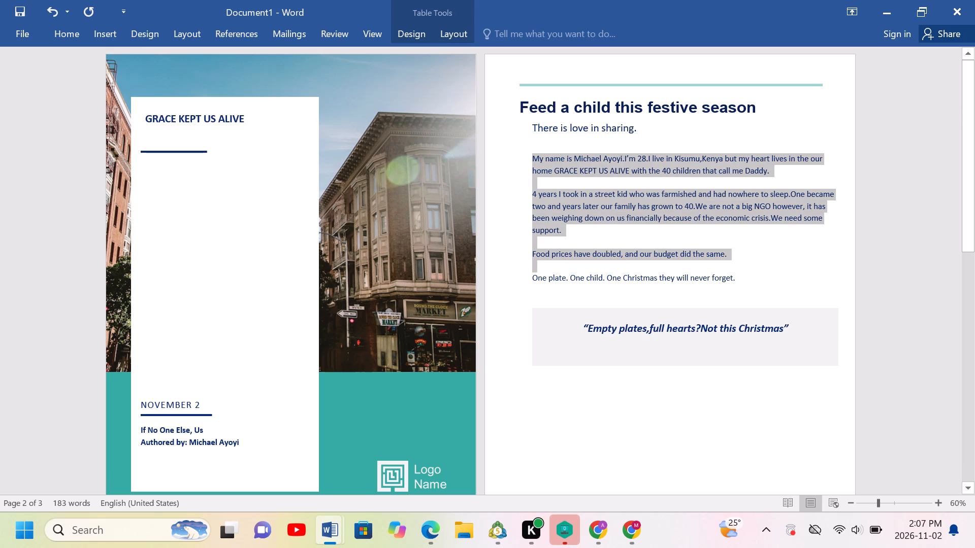
left_click_drag(733, 268, 737, 275)
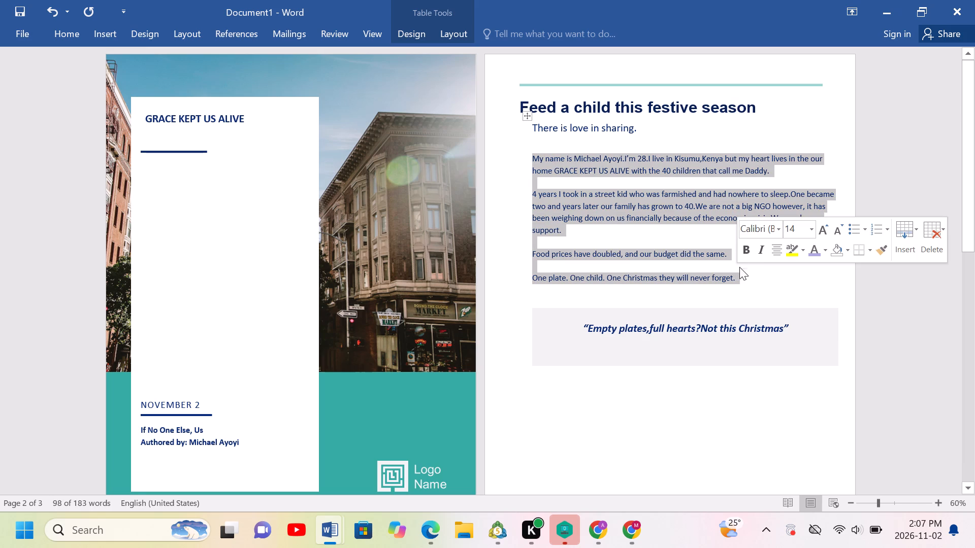
left_click(809, 230)
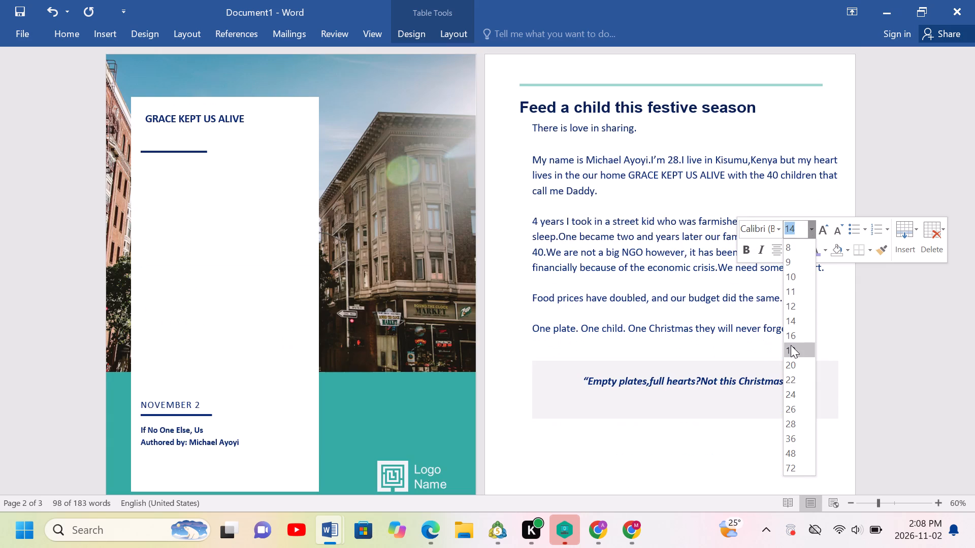
left_click(791, 345)
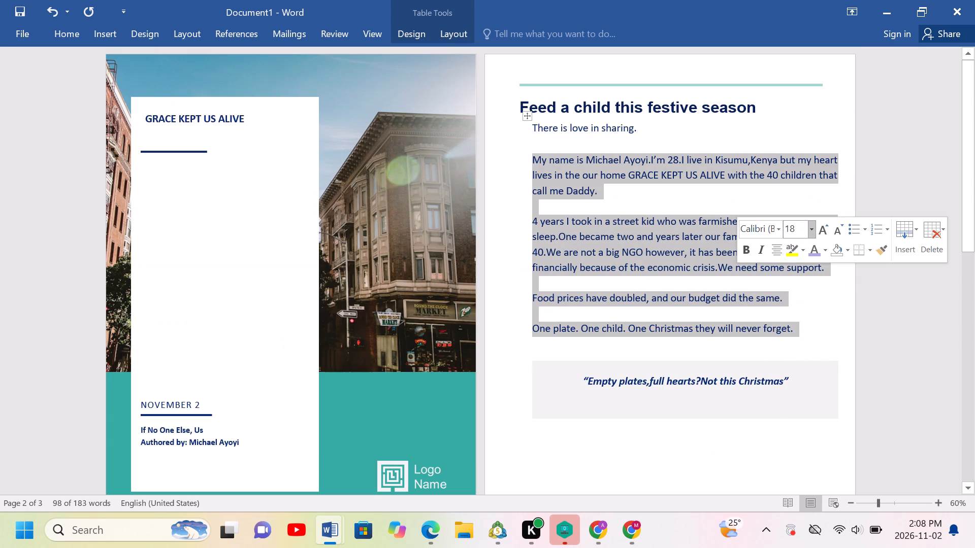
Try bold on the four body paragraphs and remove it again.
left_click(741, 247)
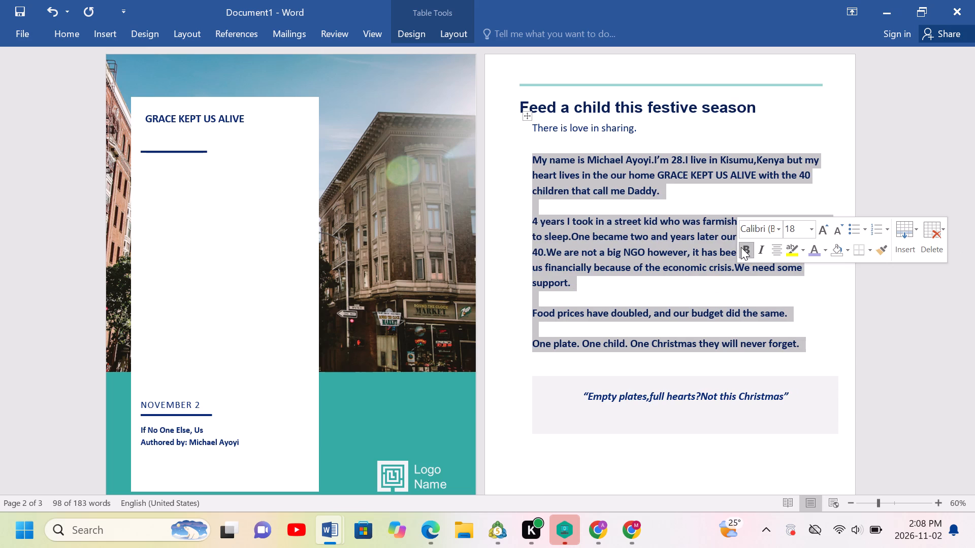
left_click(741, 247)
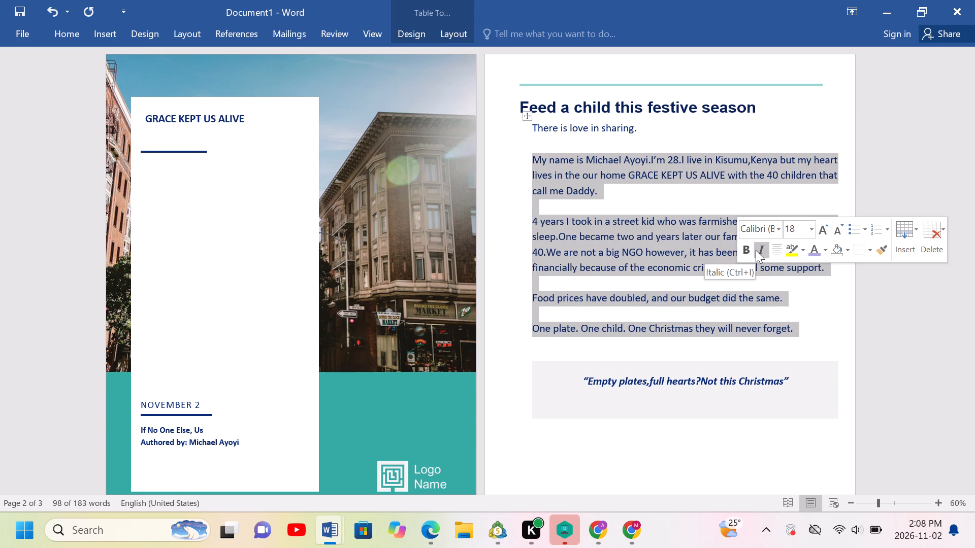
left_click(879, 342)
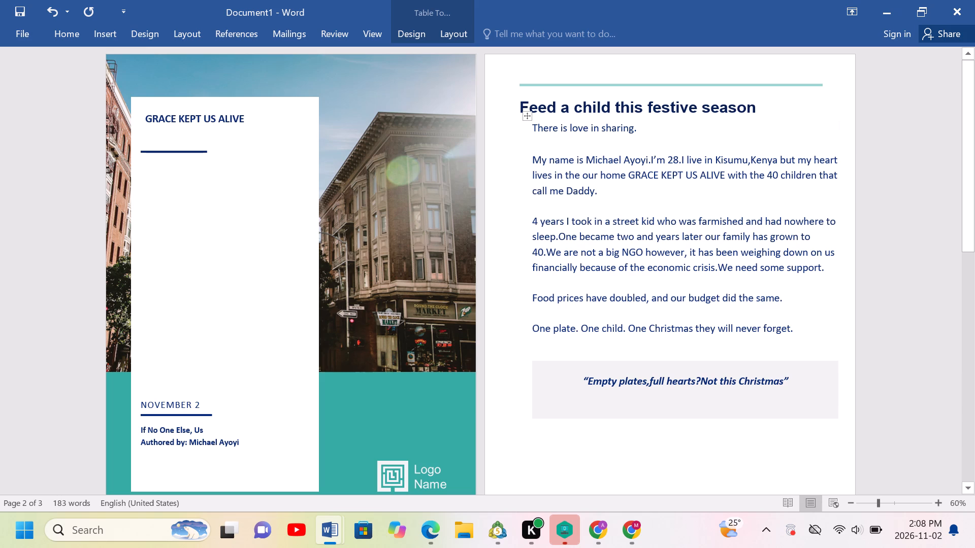
Align the left edge of page 2's body text table with the "Feed a child this festive season" heading.
left_click_drag(531, 151, 529, 151)
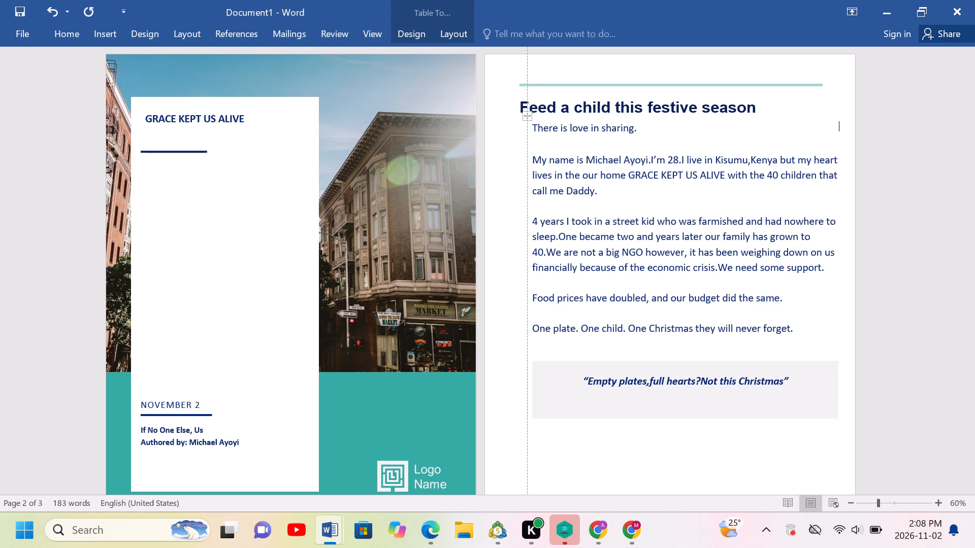
left_click_drag(529, 151, 520, 151)
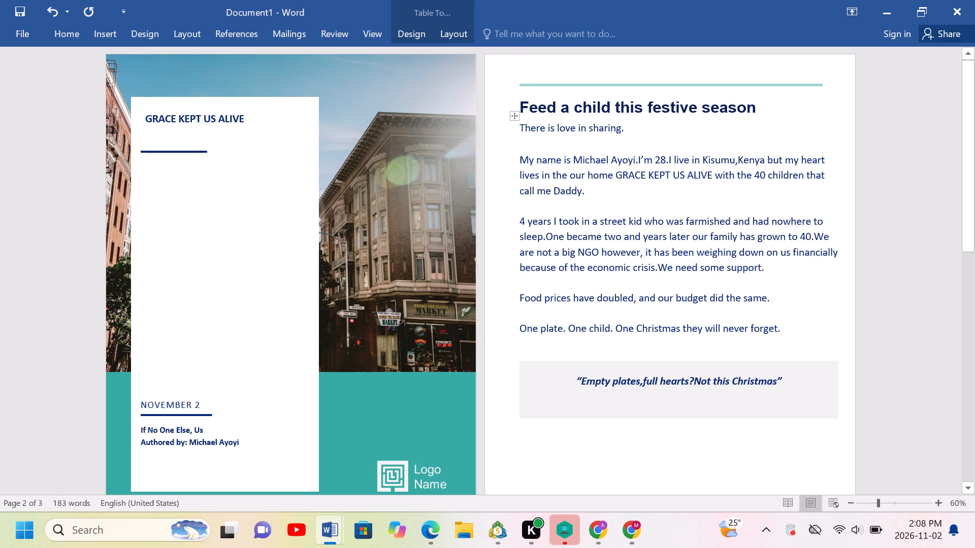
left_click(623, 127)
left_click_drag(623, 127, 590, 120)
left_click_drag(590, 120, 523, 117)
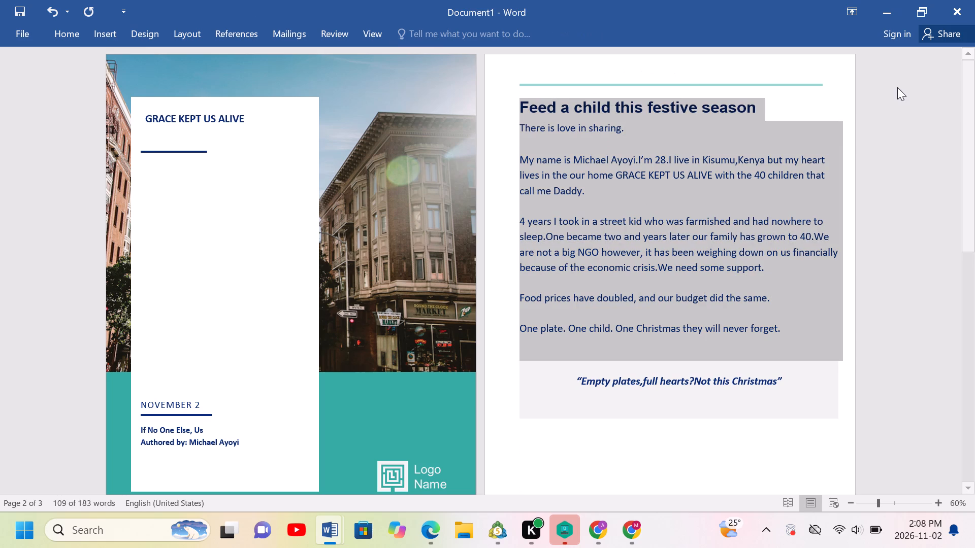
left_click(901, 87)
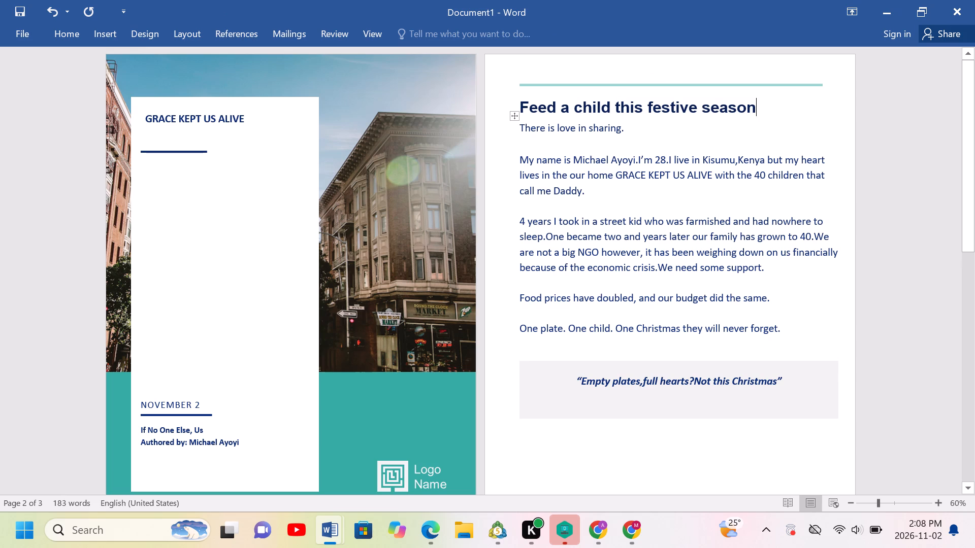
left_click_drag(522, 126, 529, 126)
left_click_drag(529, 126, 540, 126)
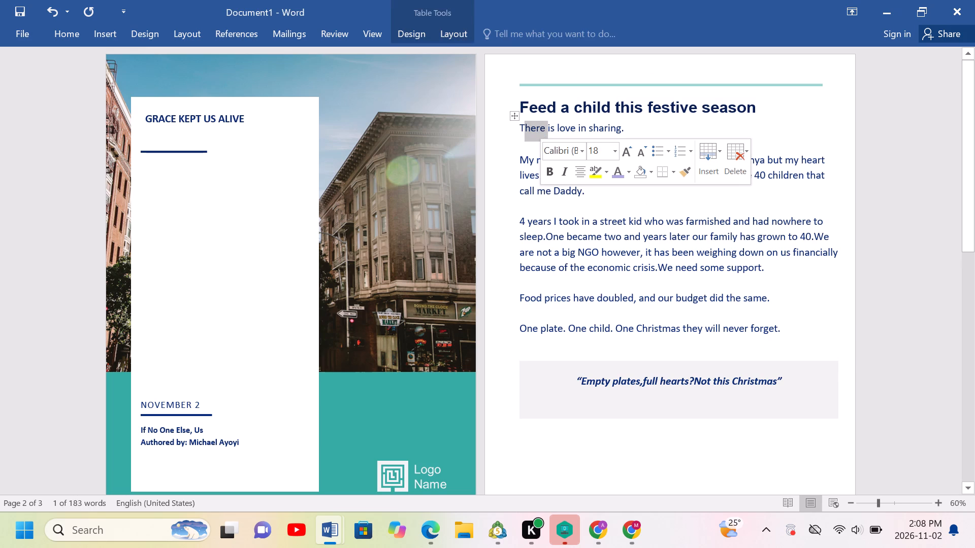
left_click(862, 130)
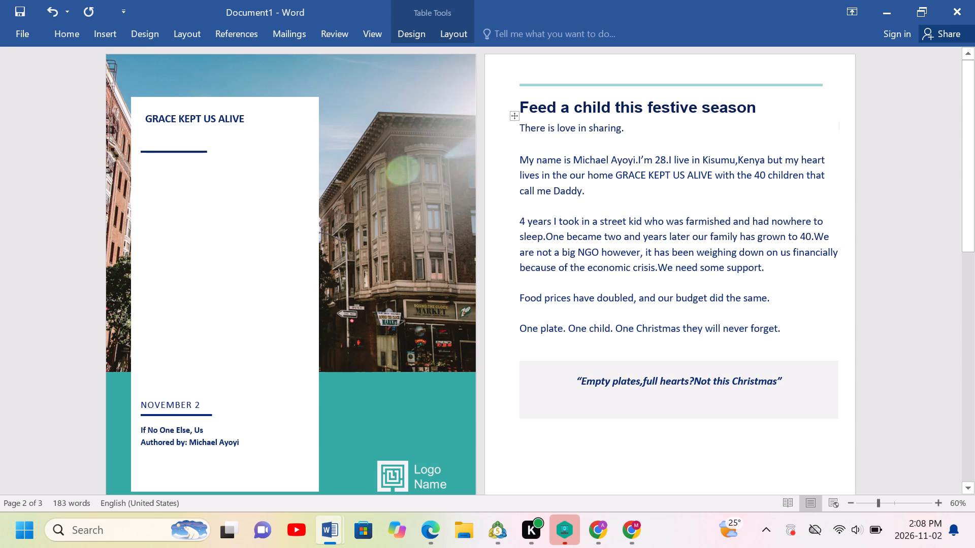
Try font size 28 on the words "There is love in sharing" below page 2's heading and settle on 24.
left_click_drag(519, 127, 583, 126)
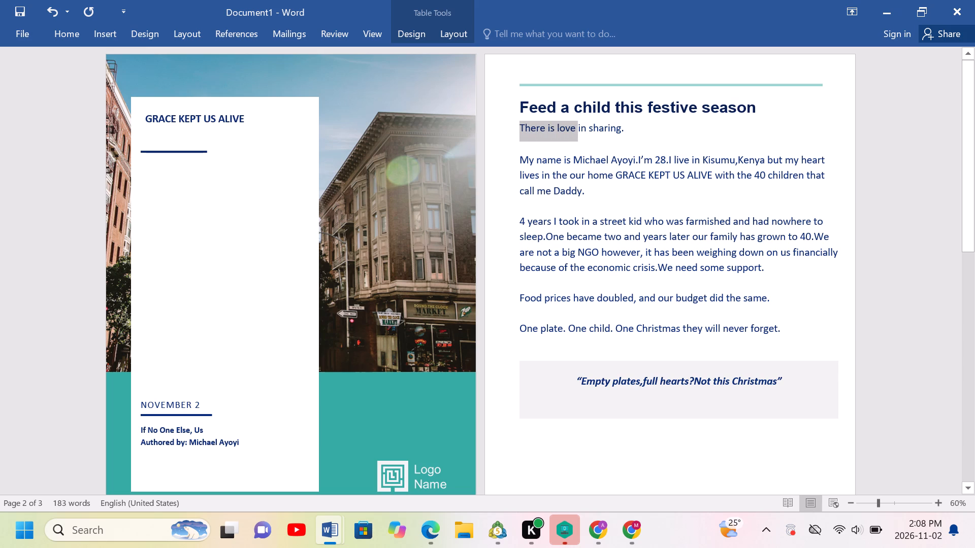
left_click_drag(583, 126, 611, 126)
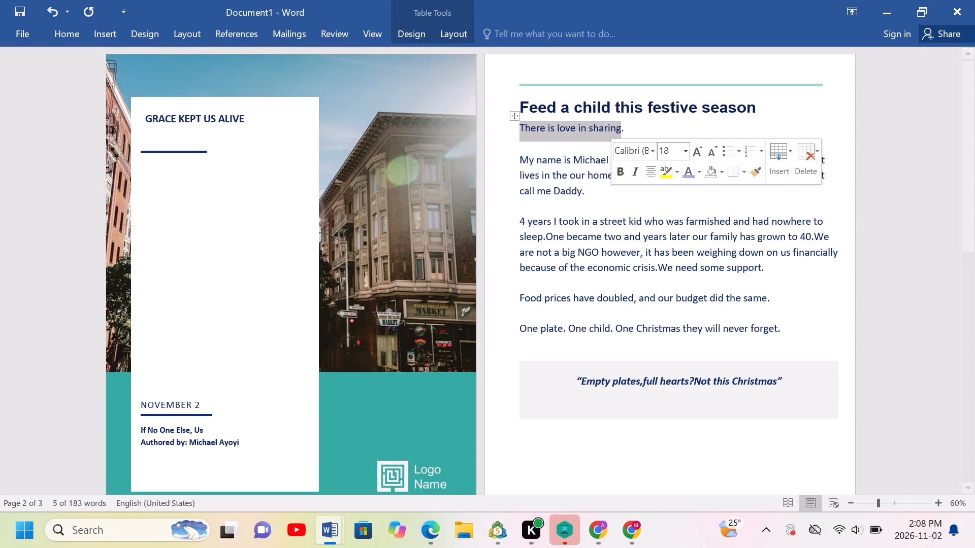
left_click(684, 152)
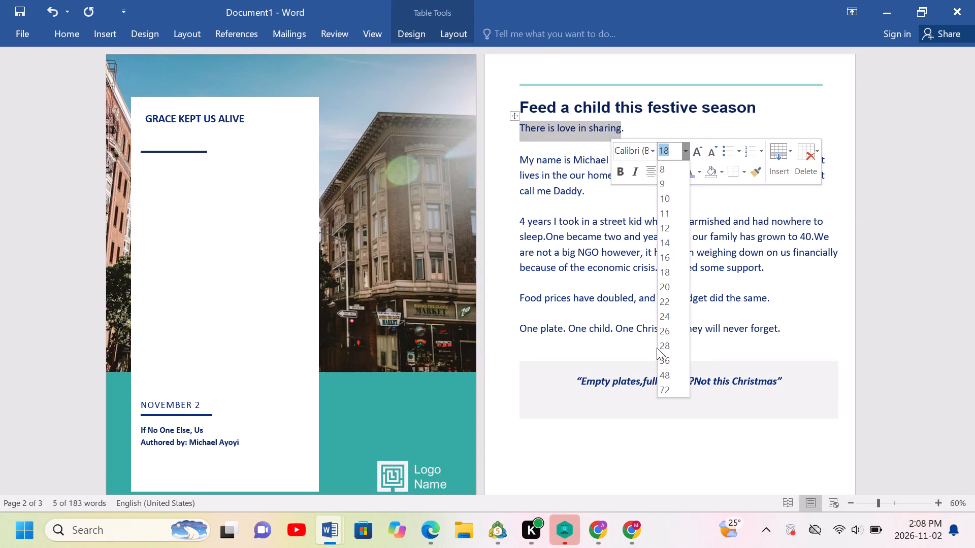
left_click(671, 344)
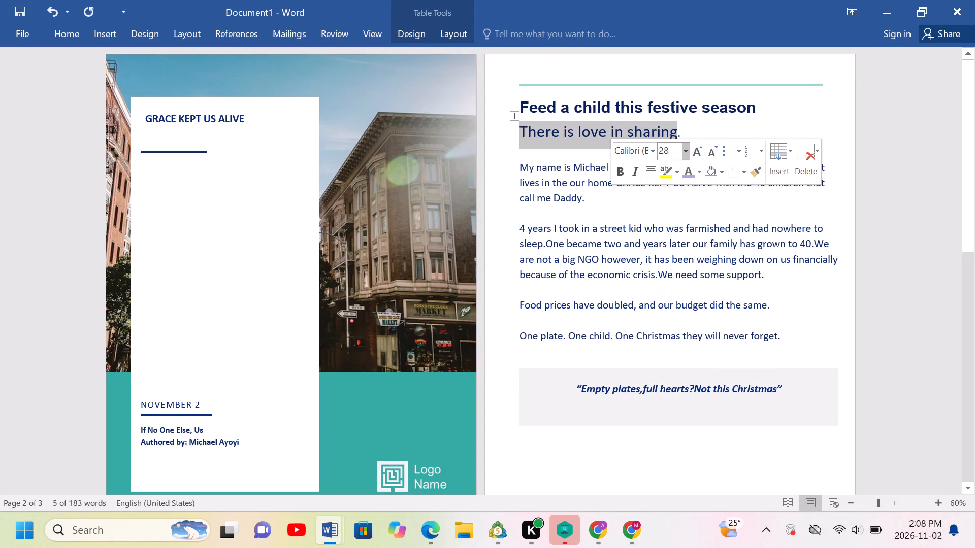
left_click(687, 155)
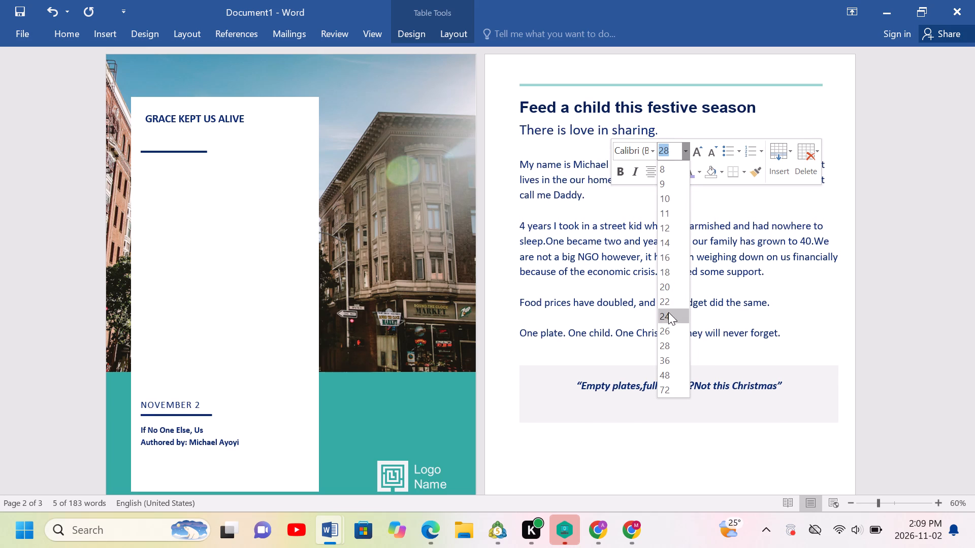
left_click(668, 312)
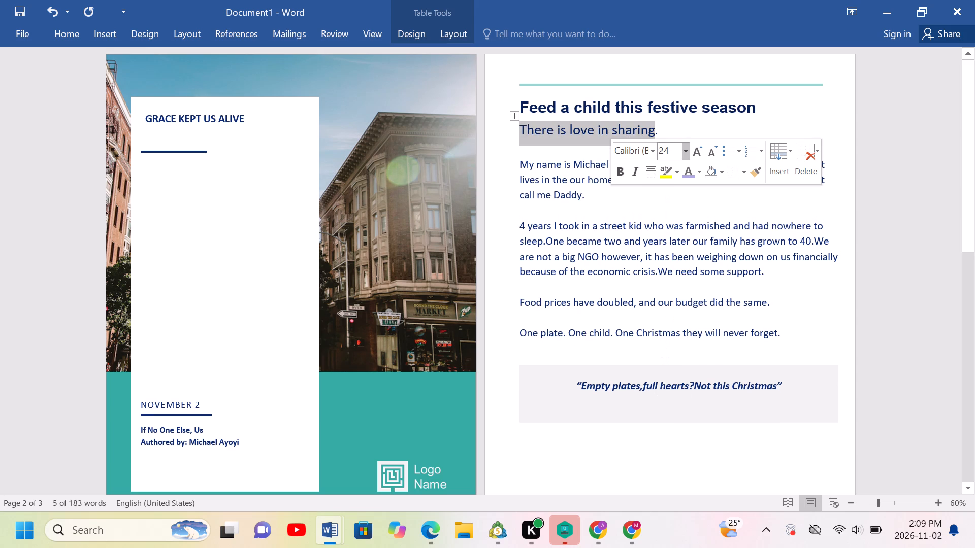
Make the words "There is love in sharing" bold and change their font to Arial Black.
left_click(620, 177)
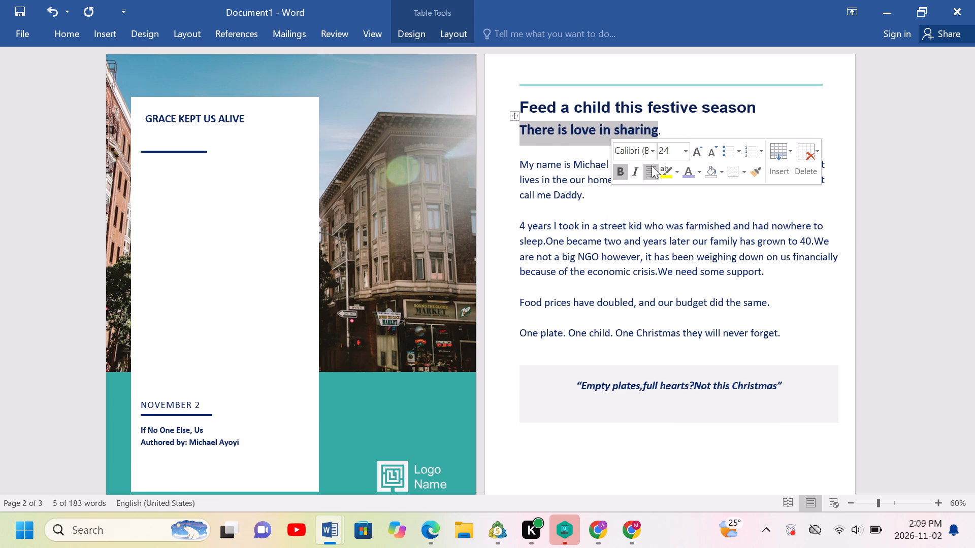
left_click(652, 153)
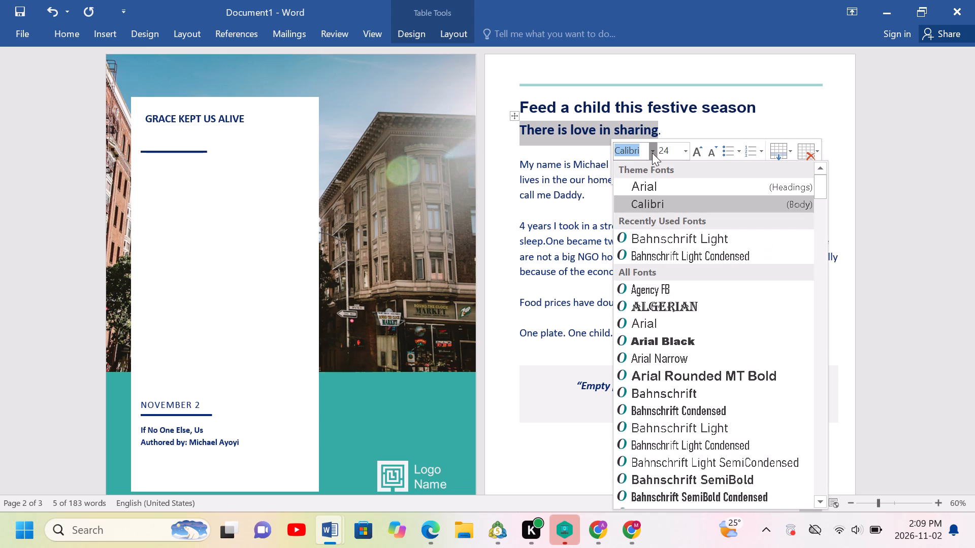
left_click(659, 337)
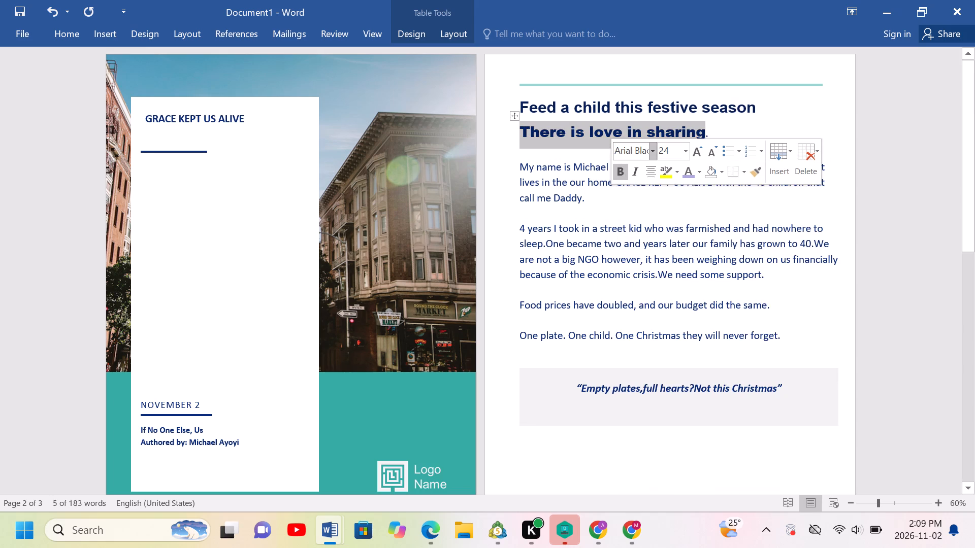
left_click(914, 353)
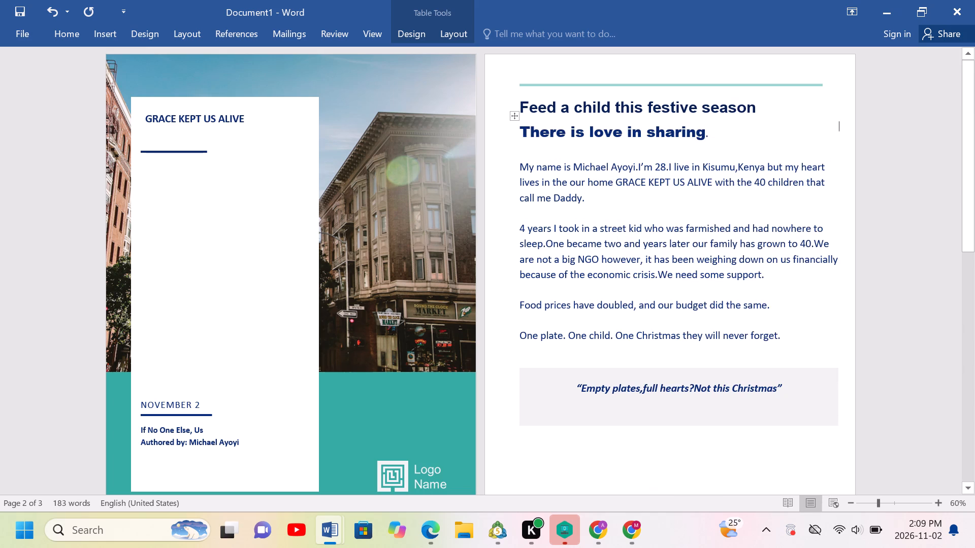
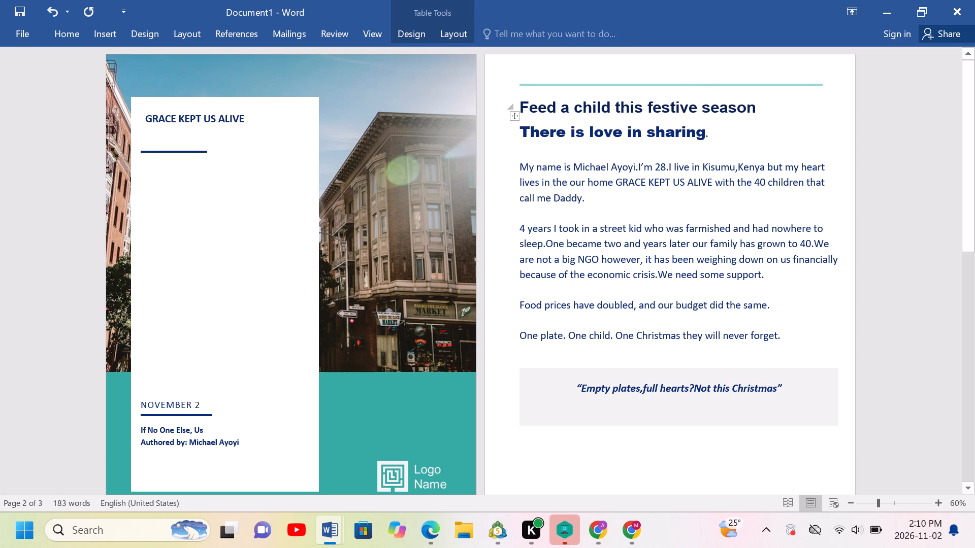
Set the font size of page 2's "Feed a child this festive season" heading to 48.
left_click_drag(767, 113, 578, 110)
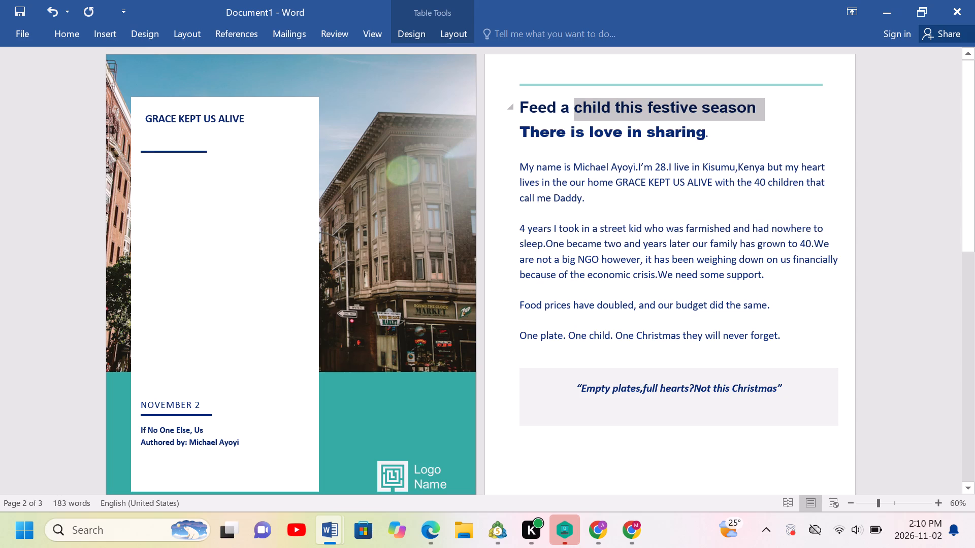
left_click_drag(578, 110, 535, 111)
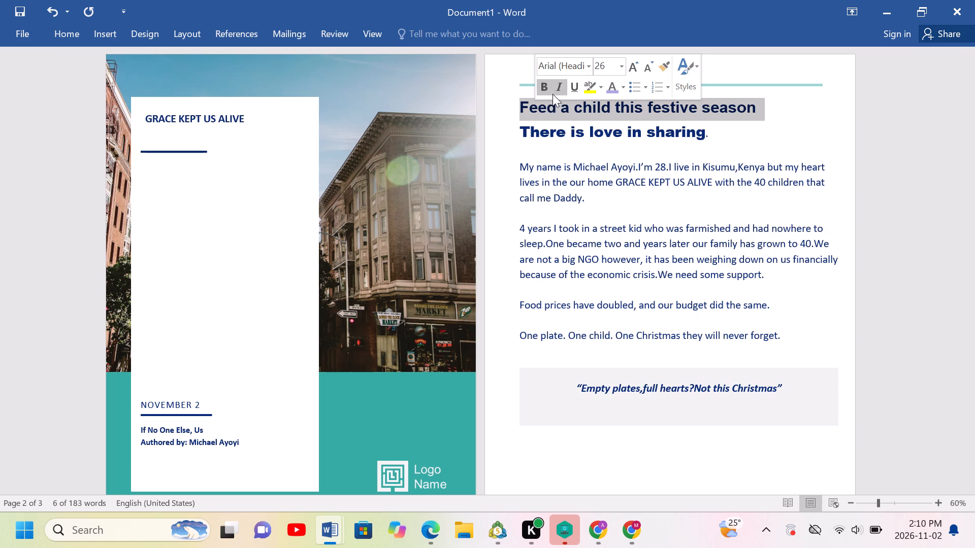
left_click(542, 94)
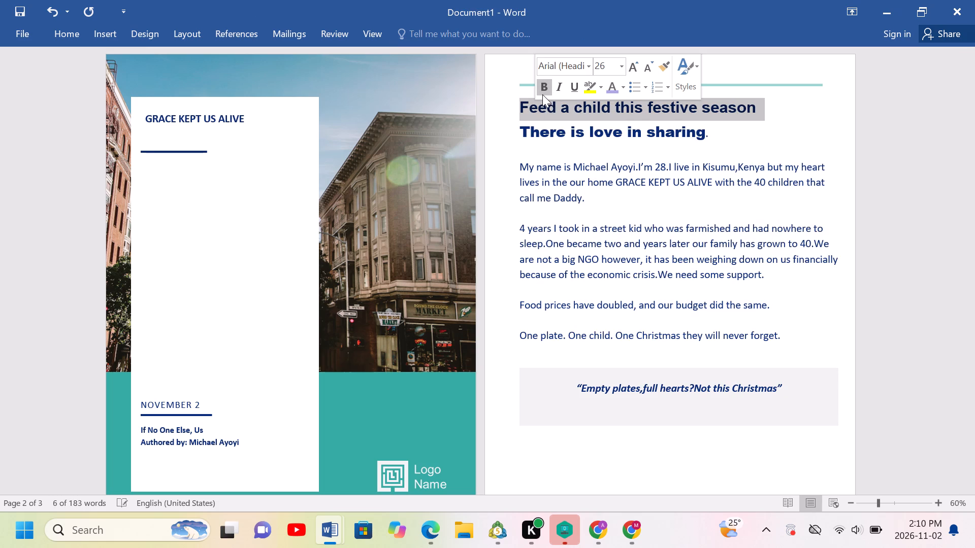
left_click(542, 94)
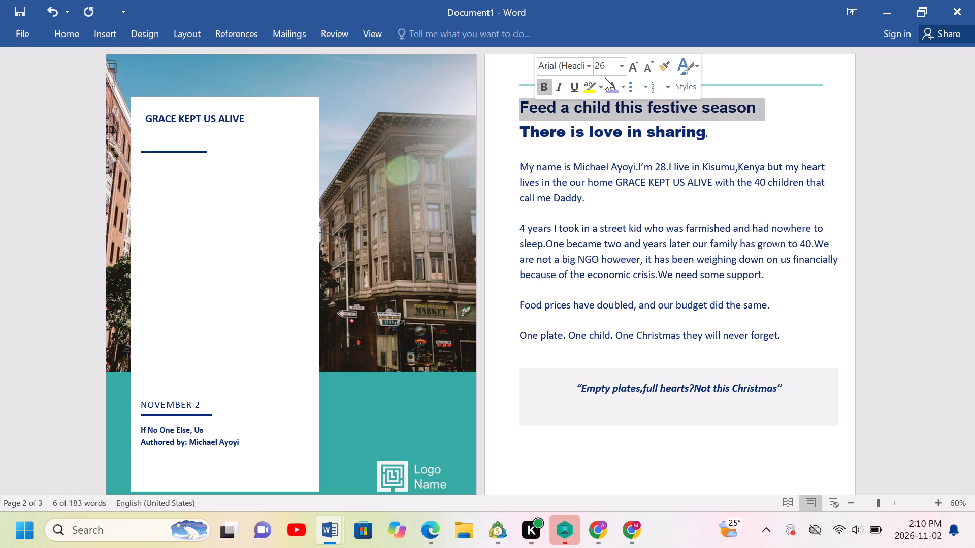
left_click(620, 67)
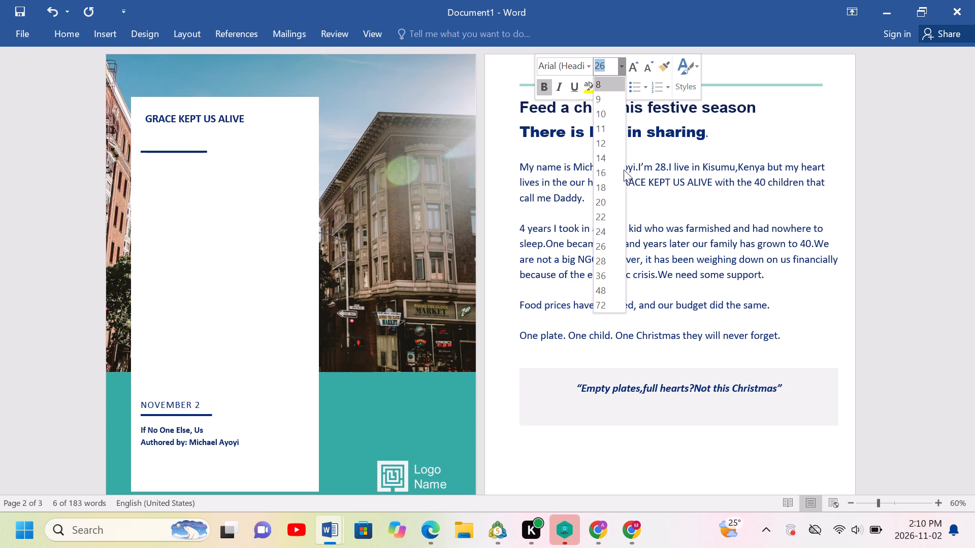
right_click(612, 286)
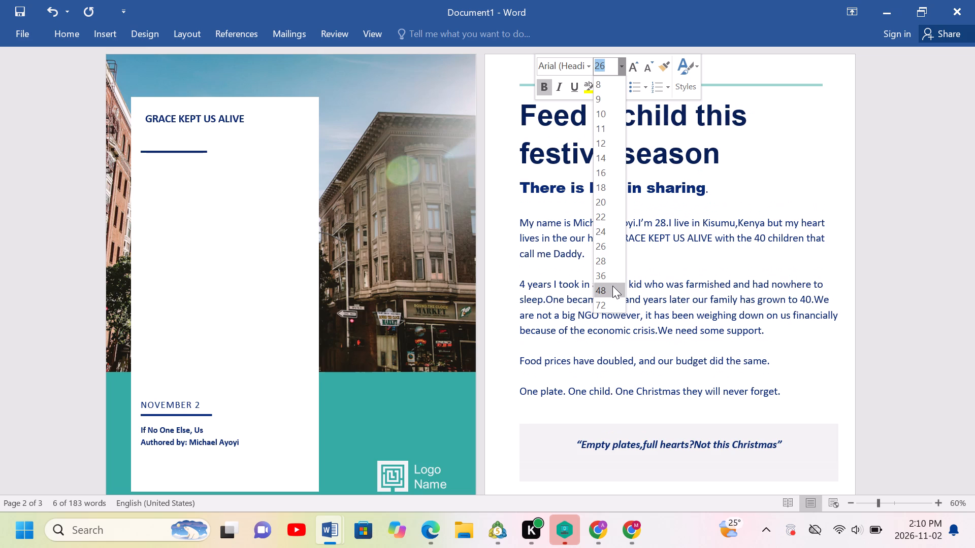
left_click(612, 286)
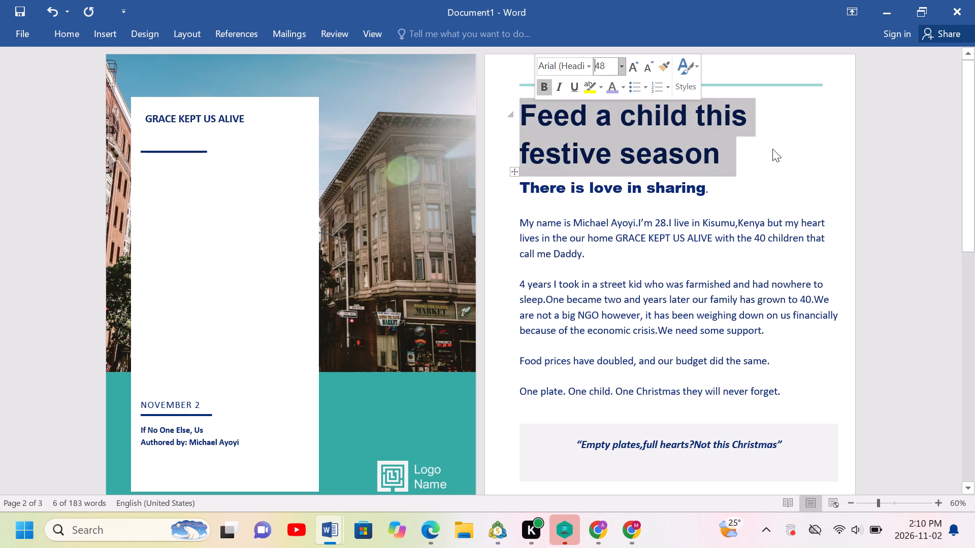
left_click(772, 149)
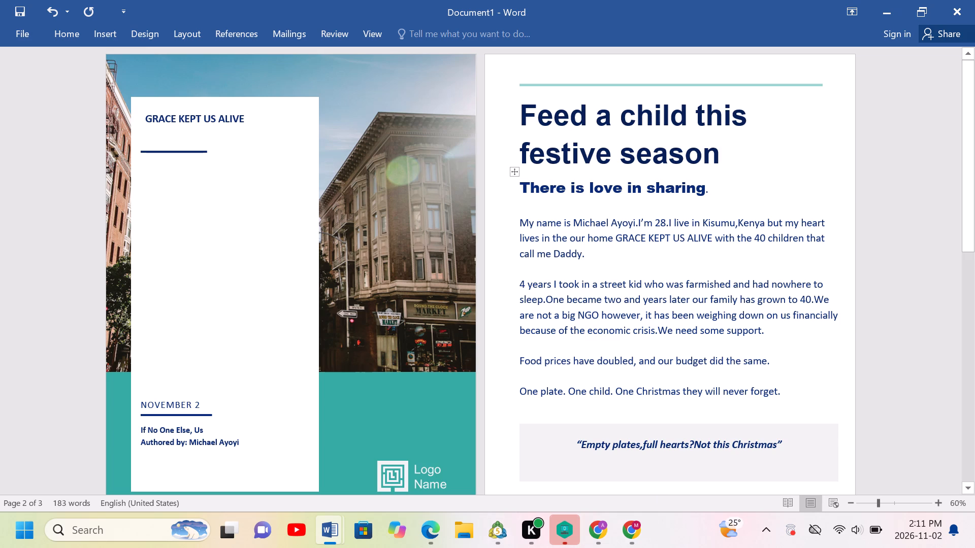
Insert a space after "I'm 28." in page 2's first body paragraph.
left_click(634, 217)
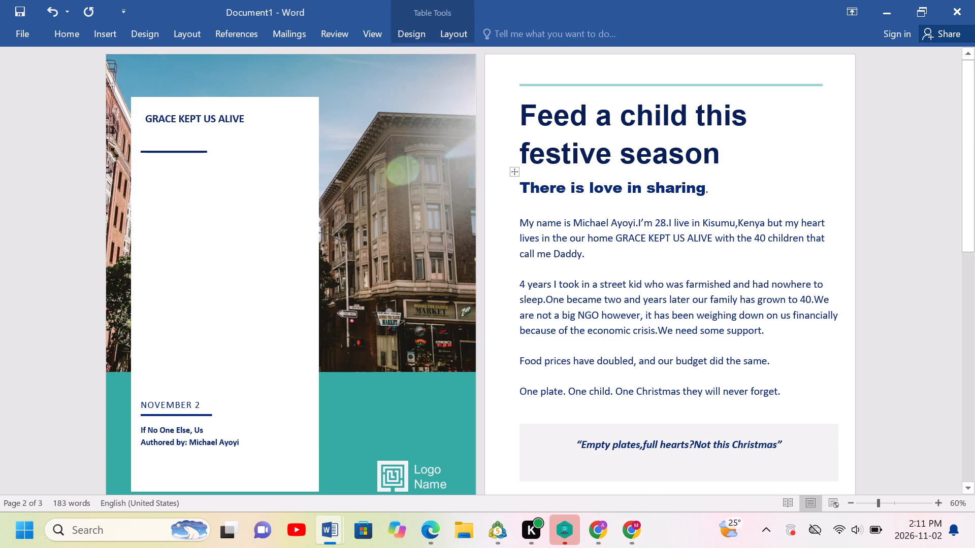
key("Right")
left_click(666, 223)
key("Right")
key("space")
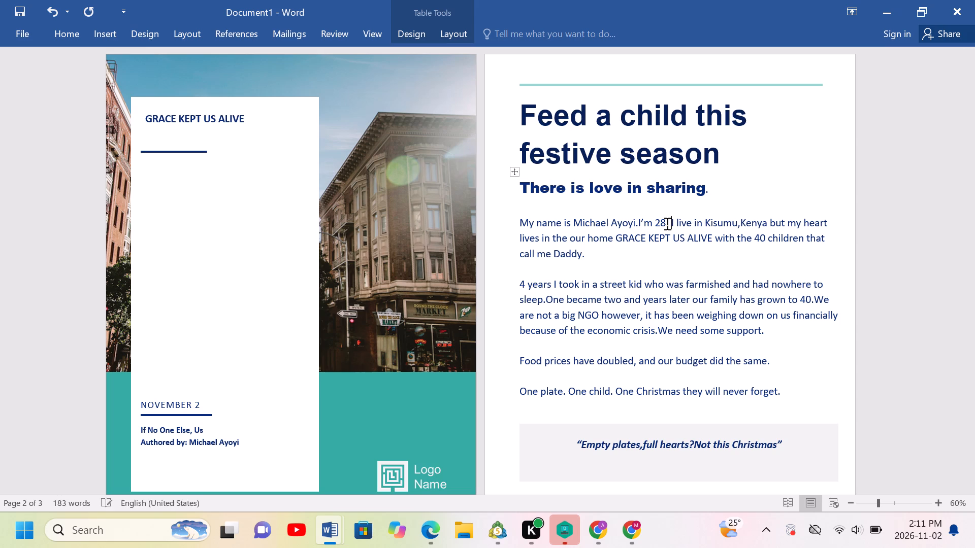
left_click(662, 260)
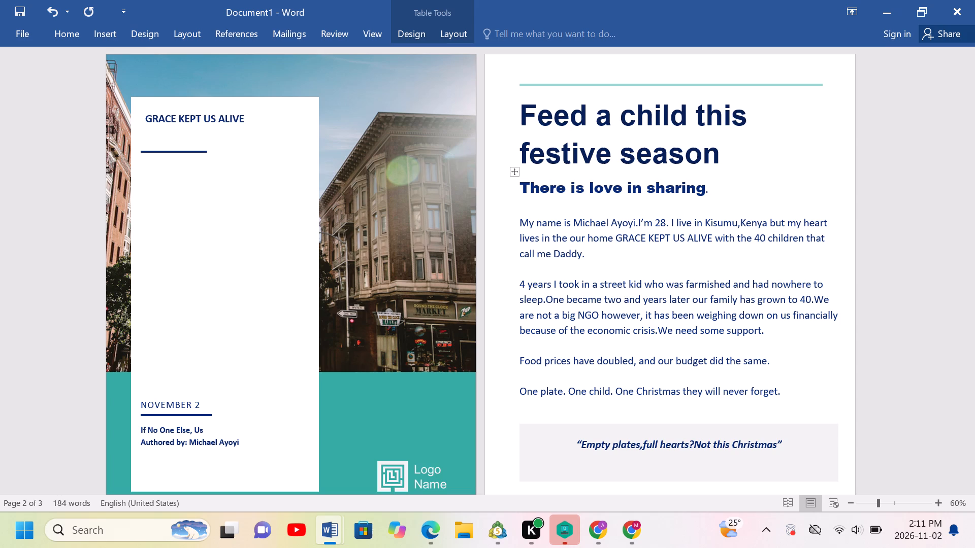
Switch to the Google Chrome window that has the Guild site open.
scroll(662, 260, "down", 4)
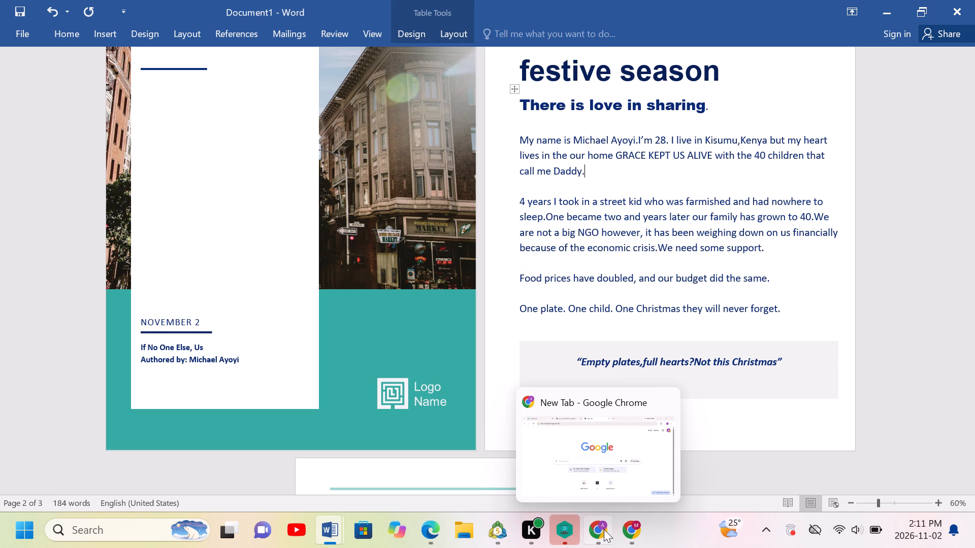
left_click(629, 530)
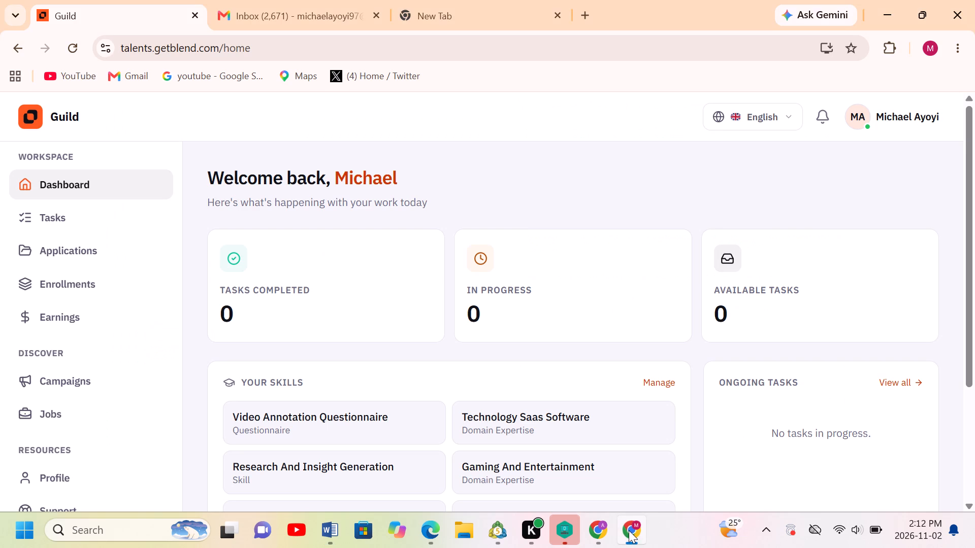